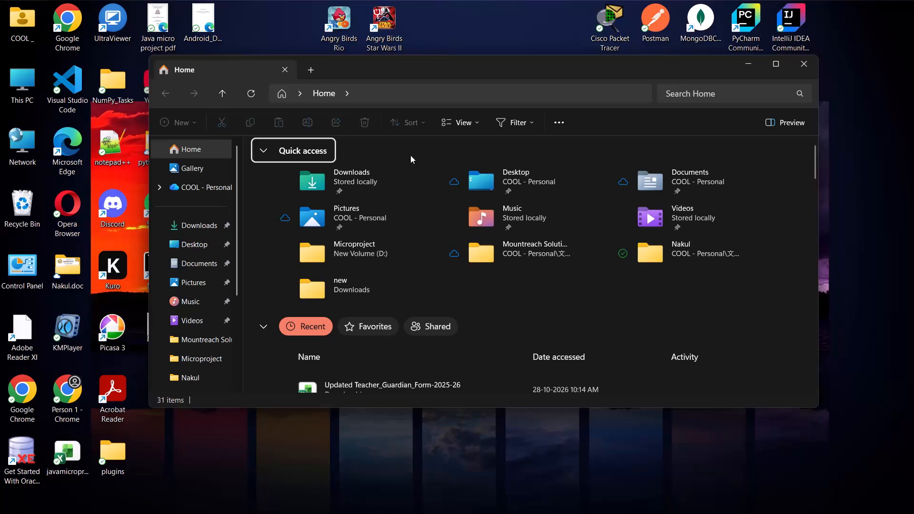
# Open the Downloads folder and refresh its file listing several times.
pyautogui.click(208, 227)
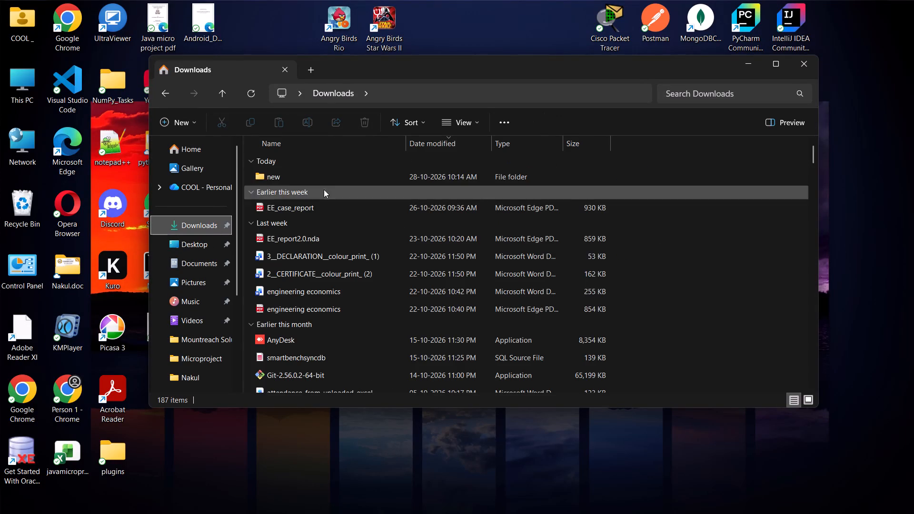
pyautogui.click(254, 103)
pyautogui.click(251, 101)
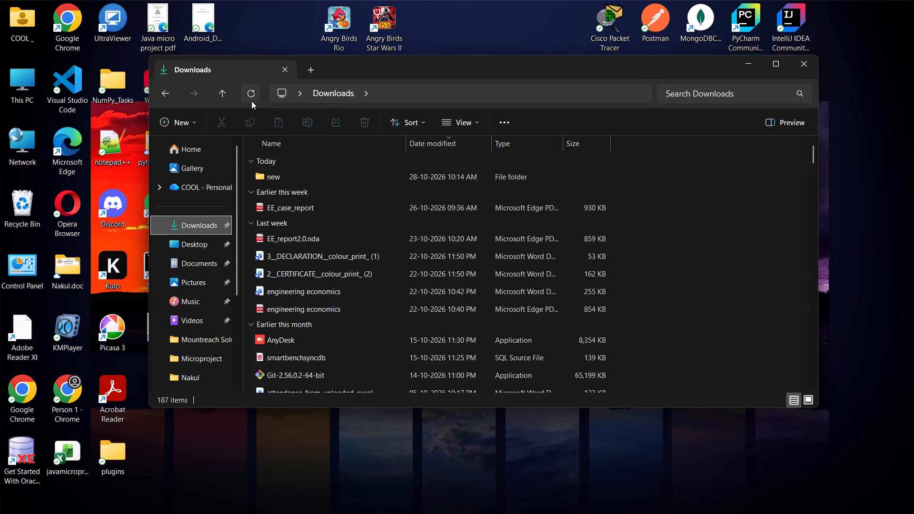
pyautogui.tripleClick(251, 101)
pyautogui.tripleClick(251, 101)
pyautogui.tripleClick(251, 101)
pyautogui.click(251, 101)
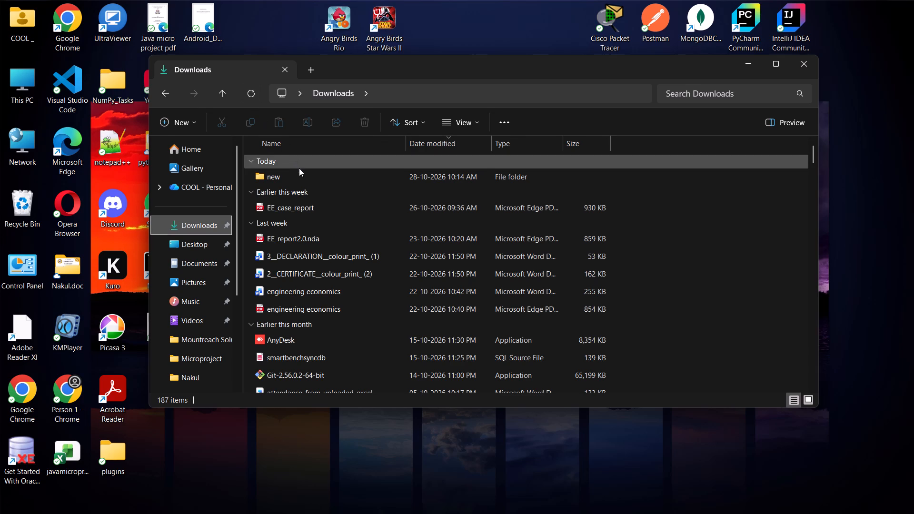
# Delete the Excel file Updated Teacher_Guardian_Form-2025-26 from the "new" folder in Downloads and close the folder window.
pyautogui.click(302, 173)
pyautogui.doubleClick(302, 173)
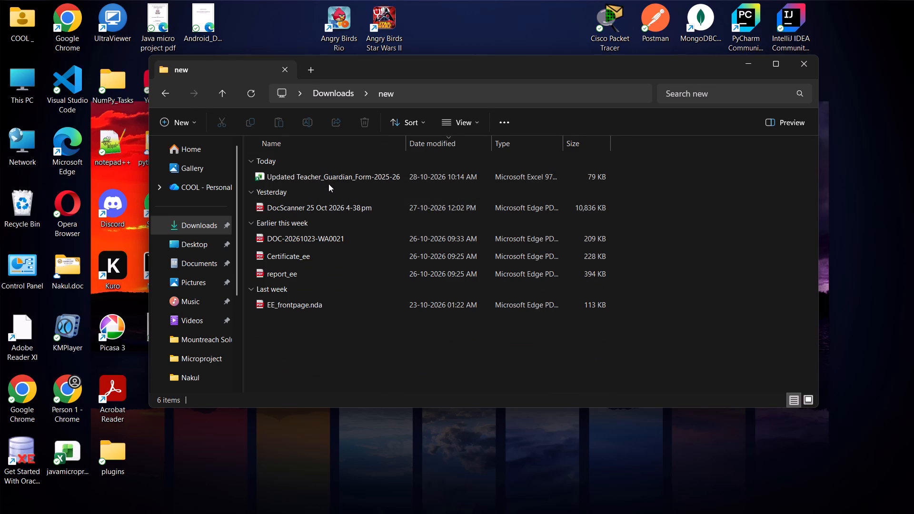
pyautogui.moveTo(328, 184); pyautogui.dragTo(349, 176)
pyautogui.click(349, 176)
pyautogui.press('Delete')
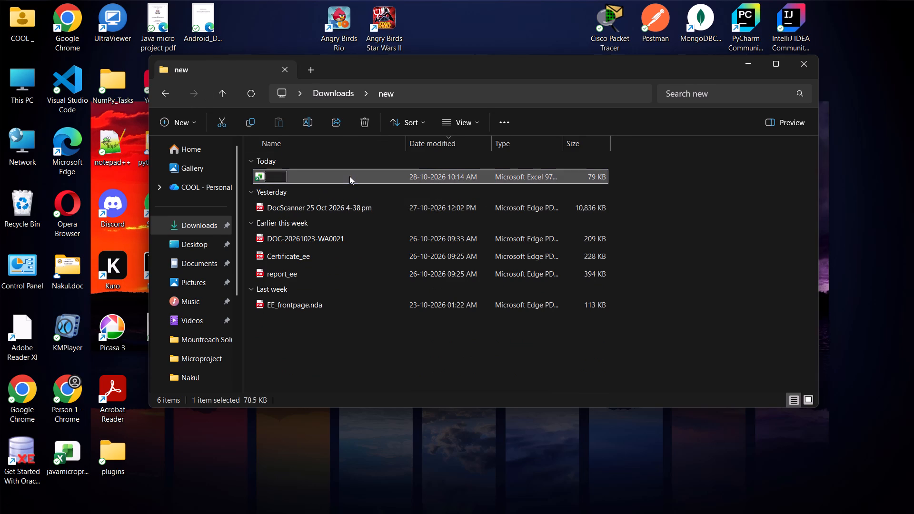
pyautogui.click(349, 176)
pyautogui.press('Delete')
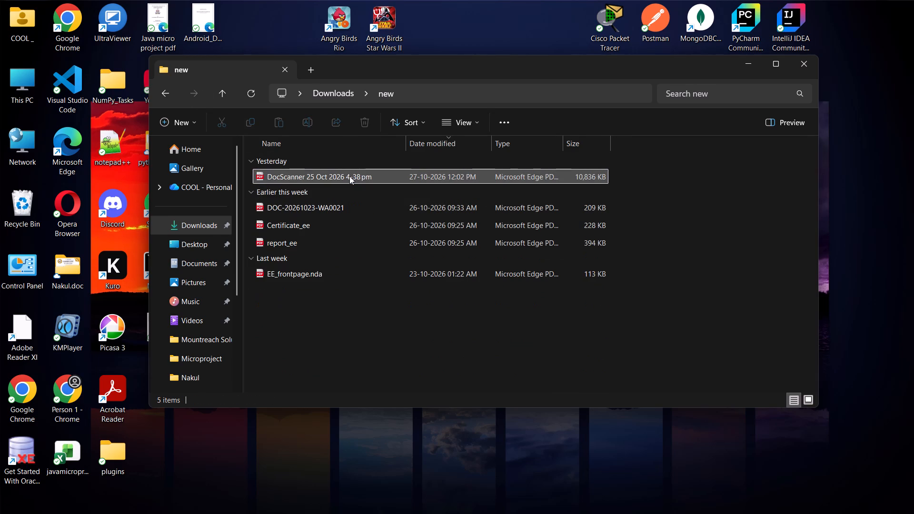
pyautogui.click(815, 62)
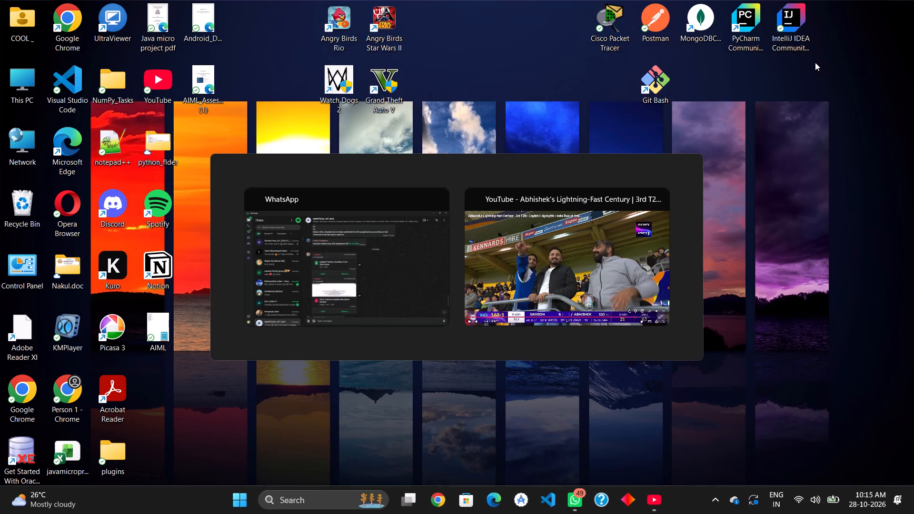
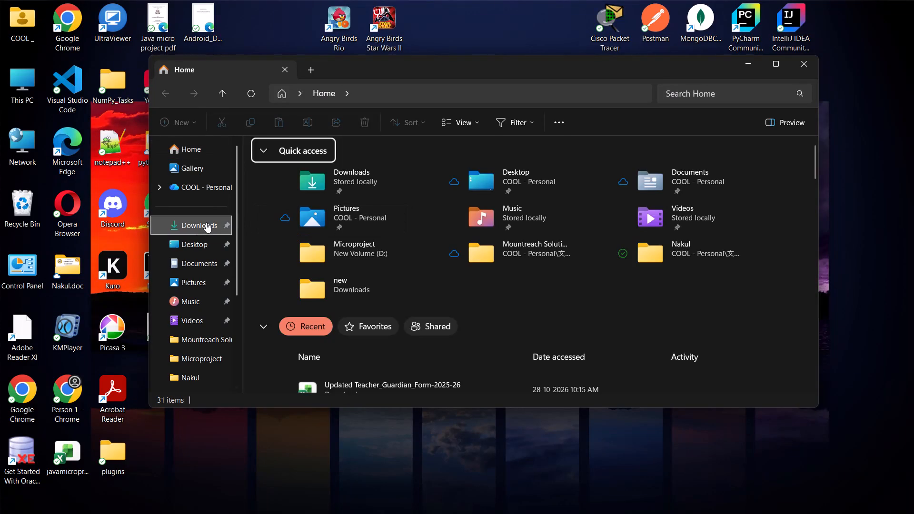
# Open the Updated Teacher_Guardian_Form-2025-26 workbook from Downloads in Excel and enable editing.
pyautogui.doubleClick(349, 183)
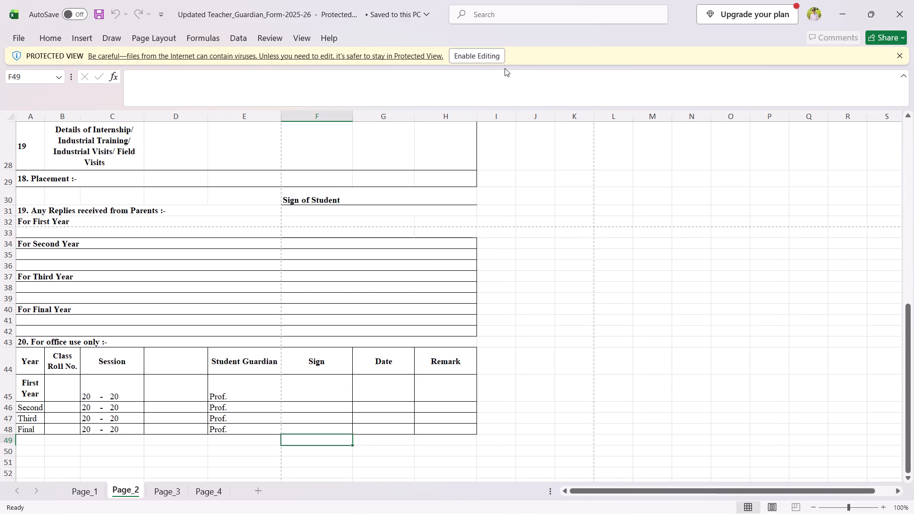
pyautogui.click(494, 58)
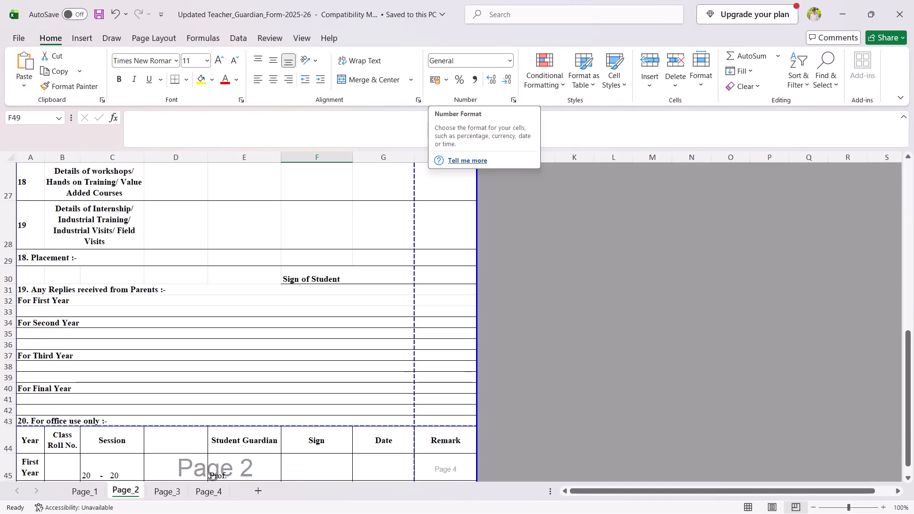
# Review the blank fields and tables of the teacher guardian form across sheets Page_1 to Page_4.
pyautogui.hscroll(3, 550, 240)
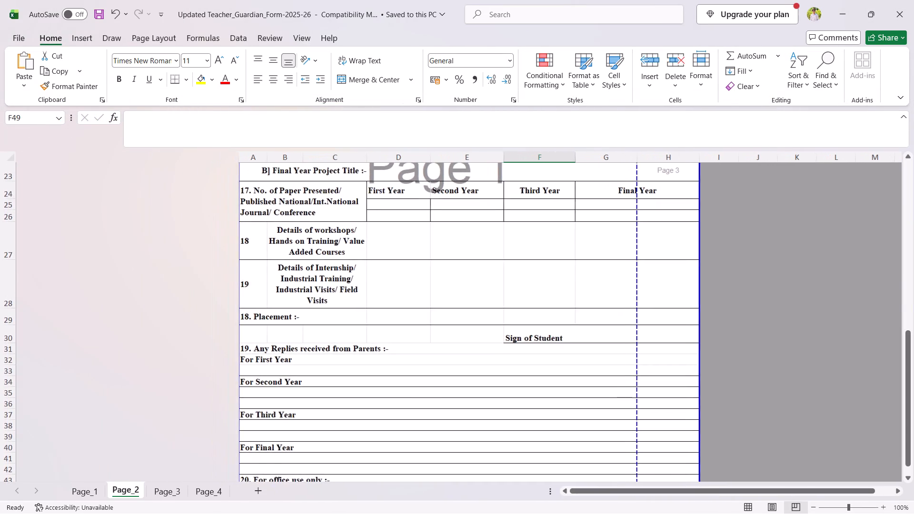
pyautogui.scroll(3, 550, 240)
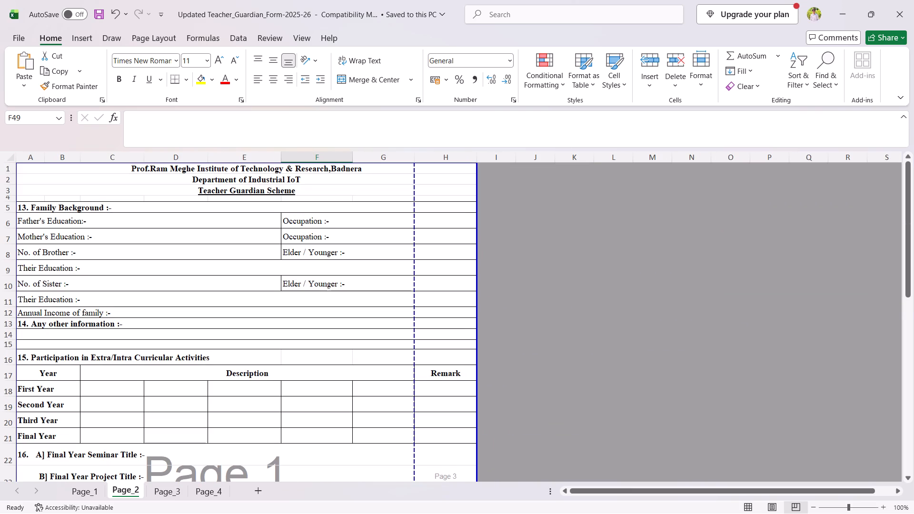
pyautogui.click(87, 498)
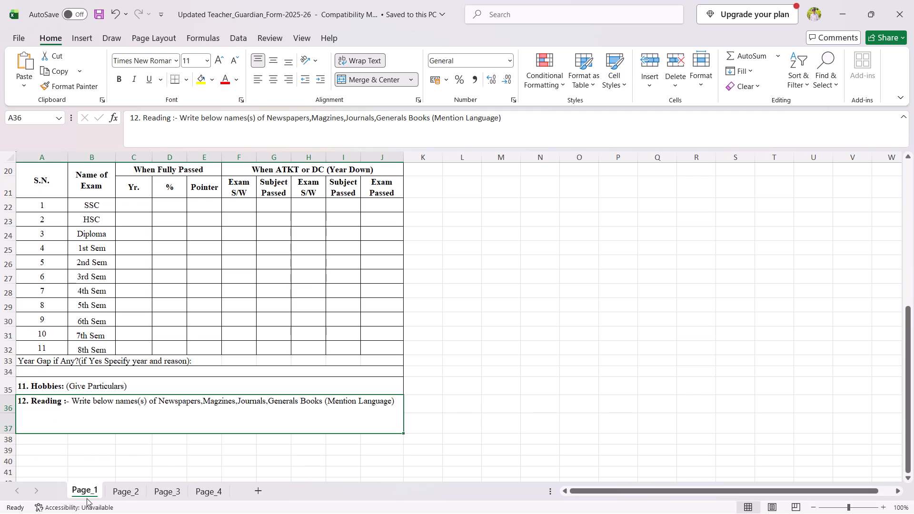
pyautogui.click(492, 338)
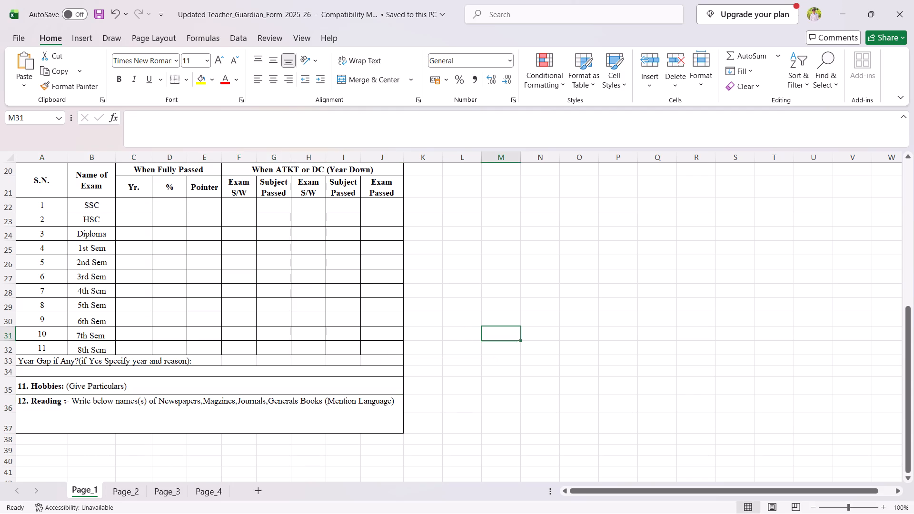
pyautogui.scroll(1, 492, 338)
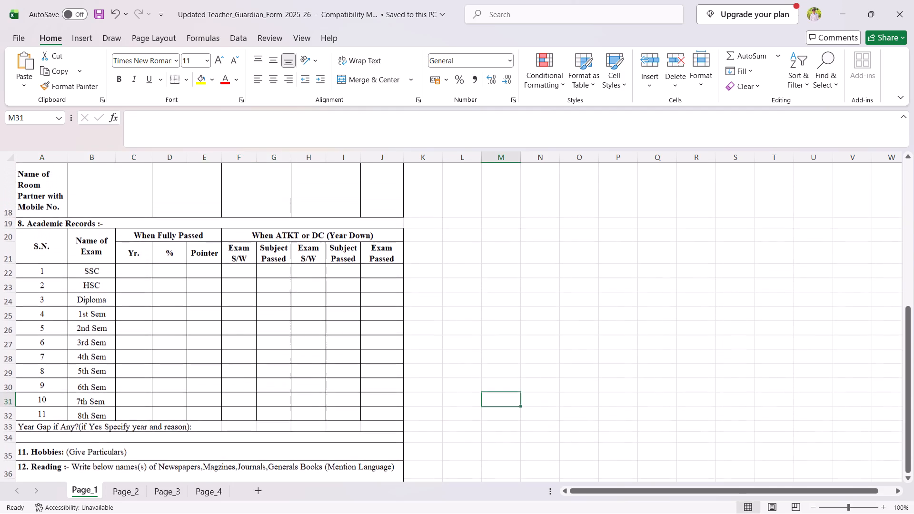
pyautogui.scroll(1, 492, 338)
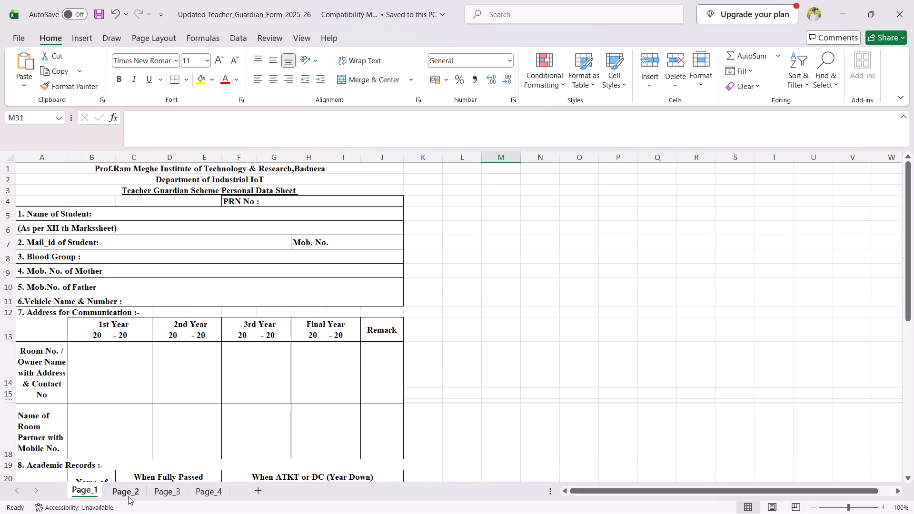
pyautogui.click(128, 496)
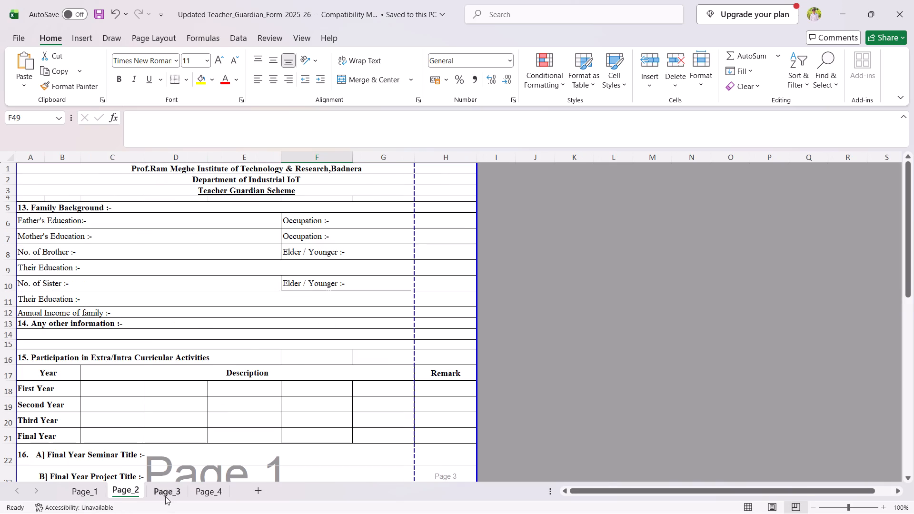
pyautogui.click(164, 497)
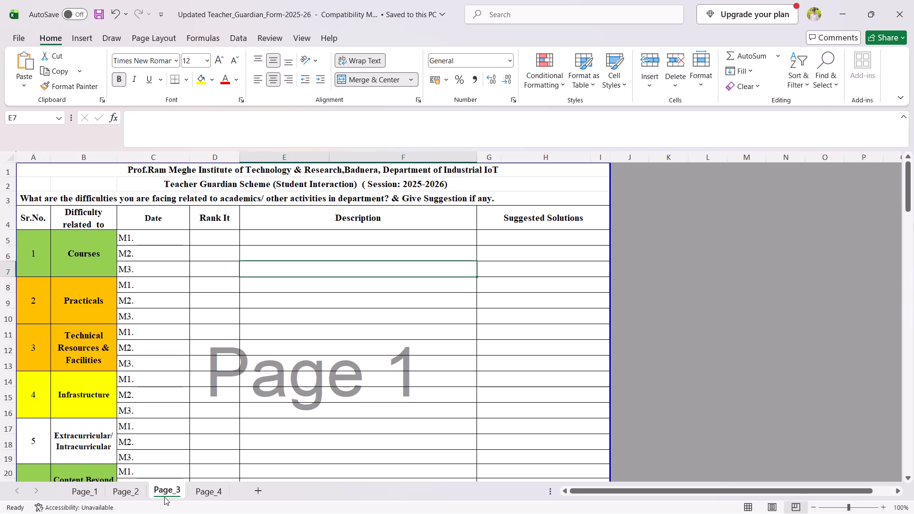
pyautogui.click(207, 486)
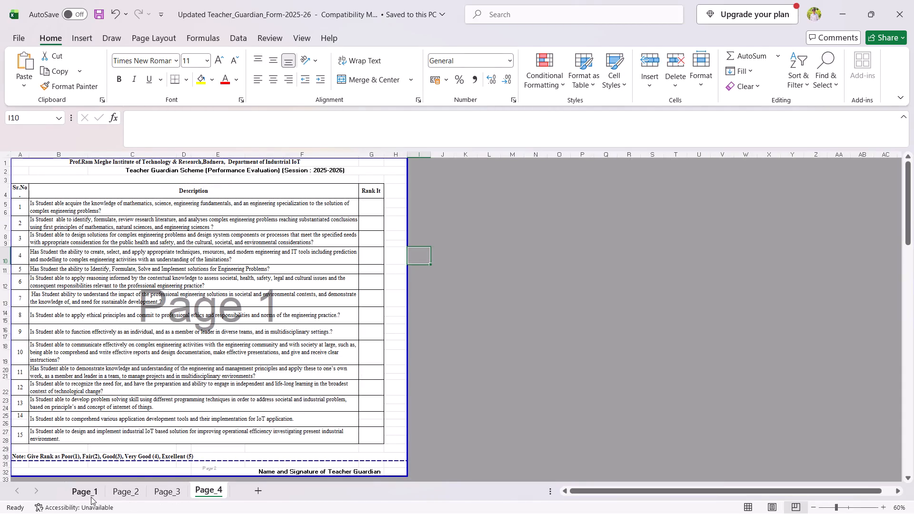
# On Page_1, enter the student's full name after the "1. Name of Student" label, with a space on each side of the colon.
pyautogui.click(78, 493)
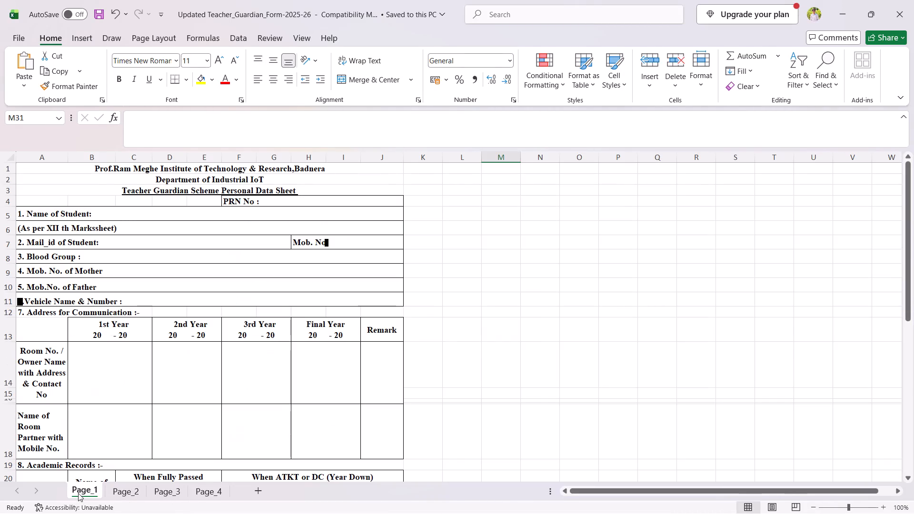
pyautogui.click(131, 217)
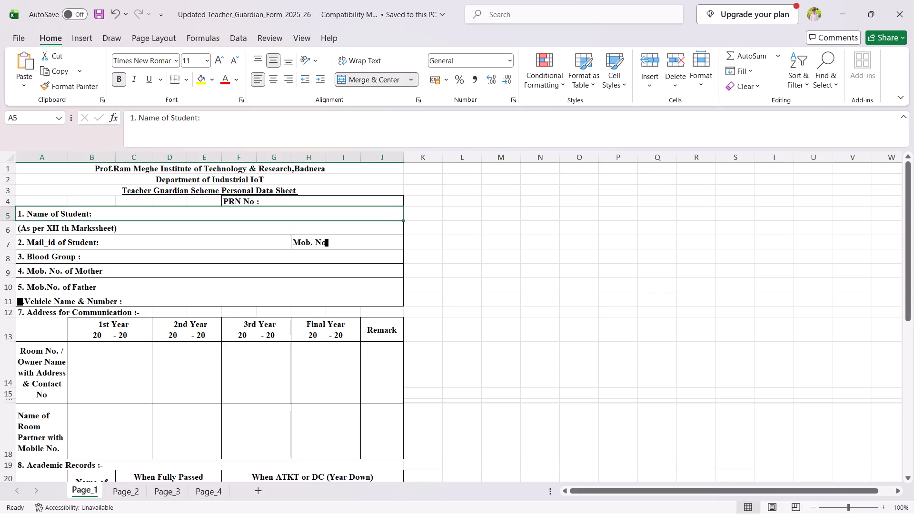
pyautogui.doubleClick(131, 217)
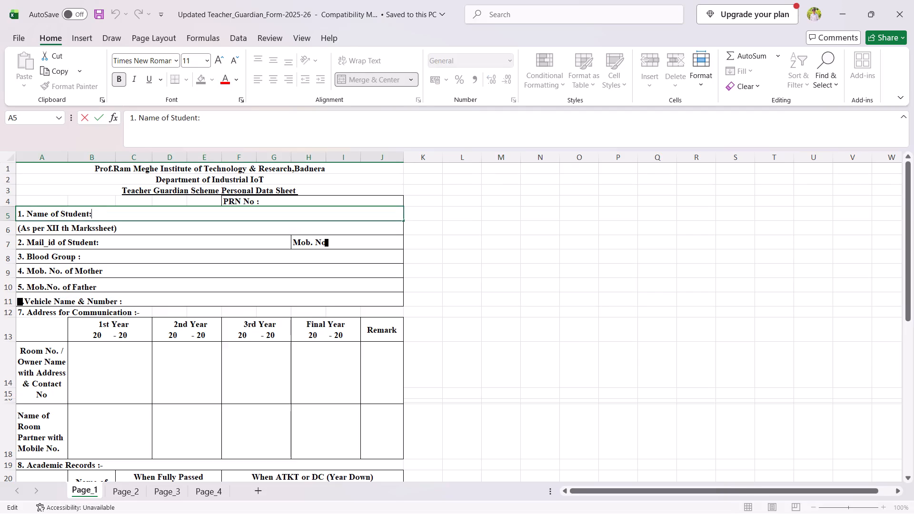
pyautogui.press('Left')
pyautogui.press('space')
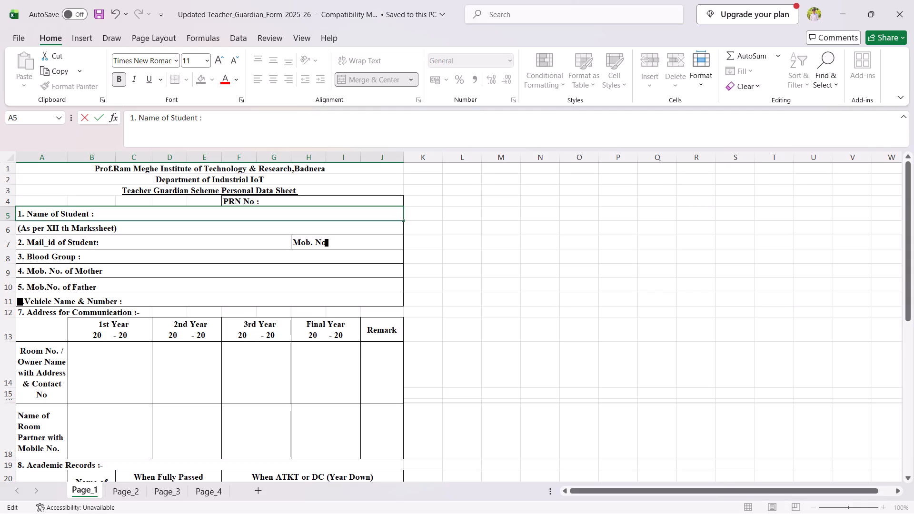
pyautogui.press('Right')
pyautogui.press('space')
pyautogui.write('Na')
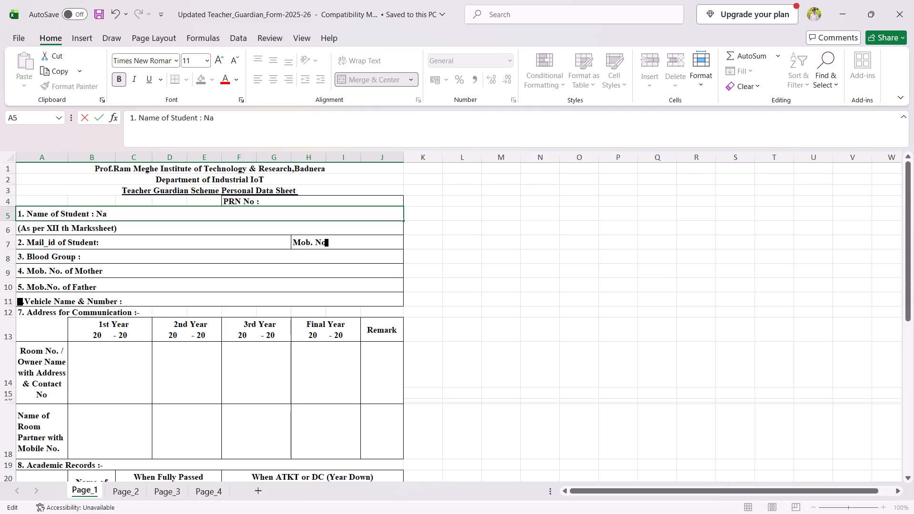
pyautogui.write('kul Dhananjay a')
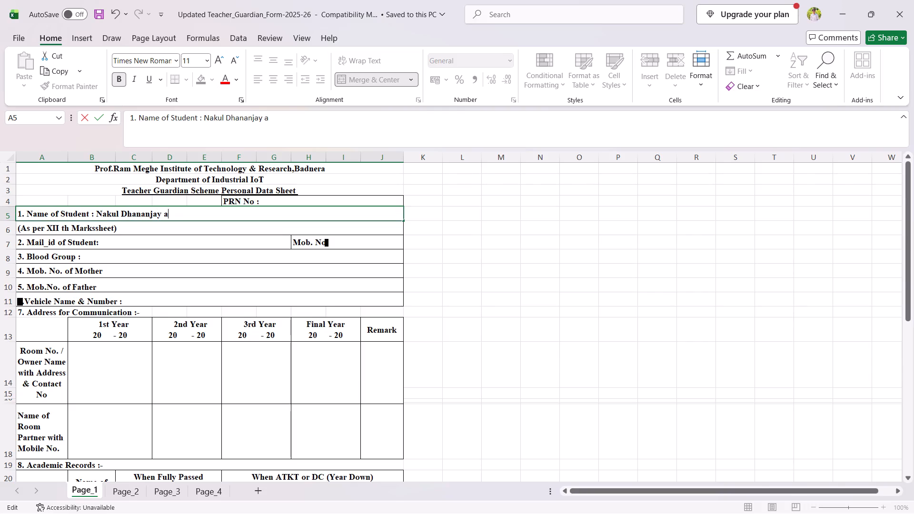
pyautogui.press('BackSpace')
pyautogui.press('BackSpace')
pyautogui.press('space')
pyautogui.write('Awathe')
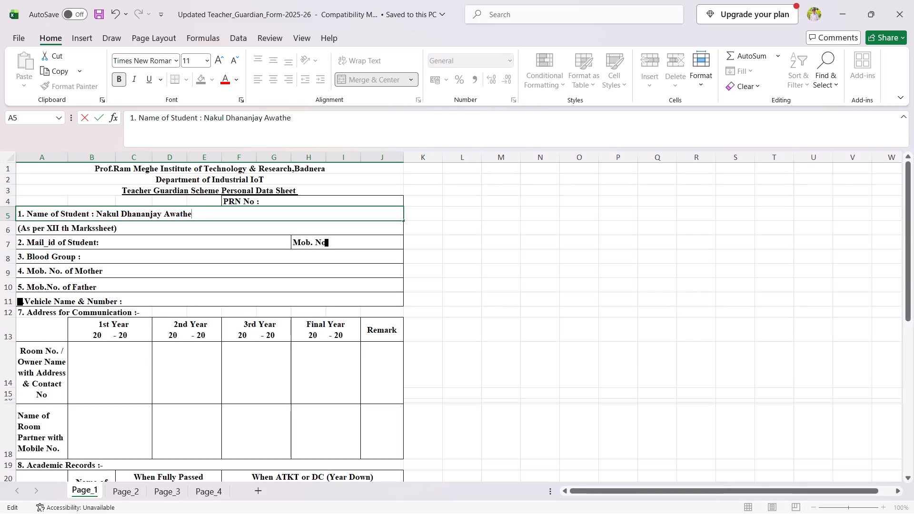
# Add a space after the colon of the "2. Mail_id of Student:" label on Page_1.
pyautogui.doubleClick(139, 246)
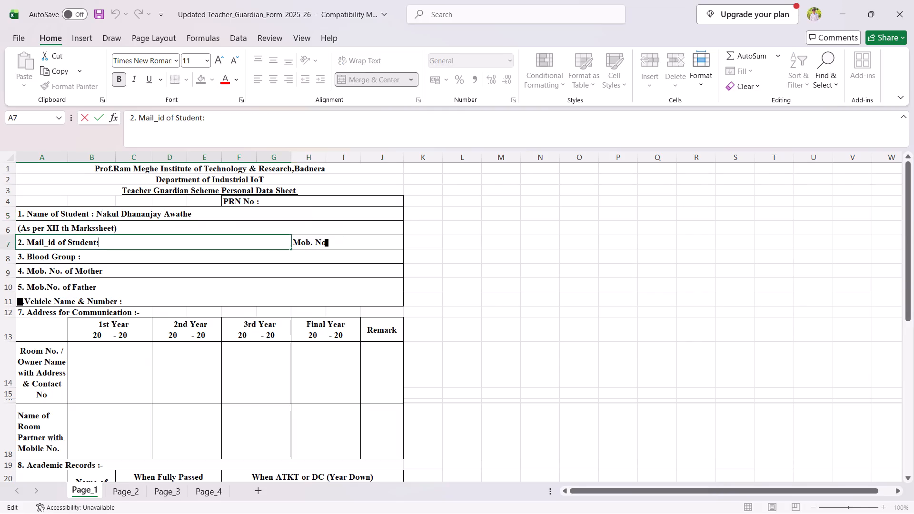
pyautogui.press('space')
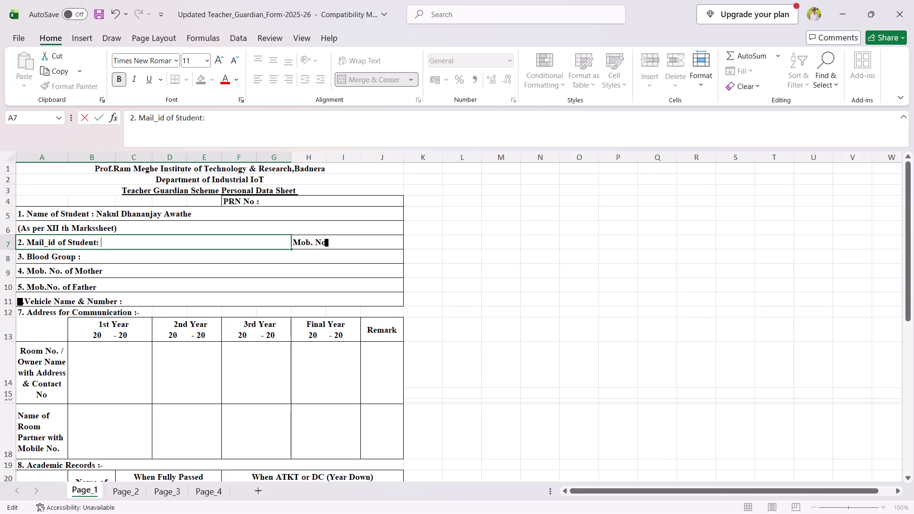
# Open the student's "Mob. No." cell for editing at the end of its label.
pyautogui.doubleClick(339, 247)
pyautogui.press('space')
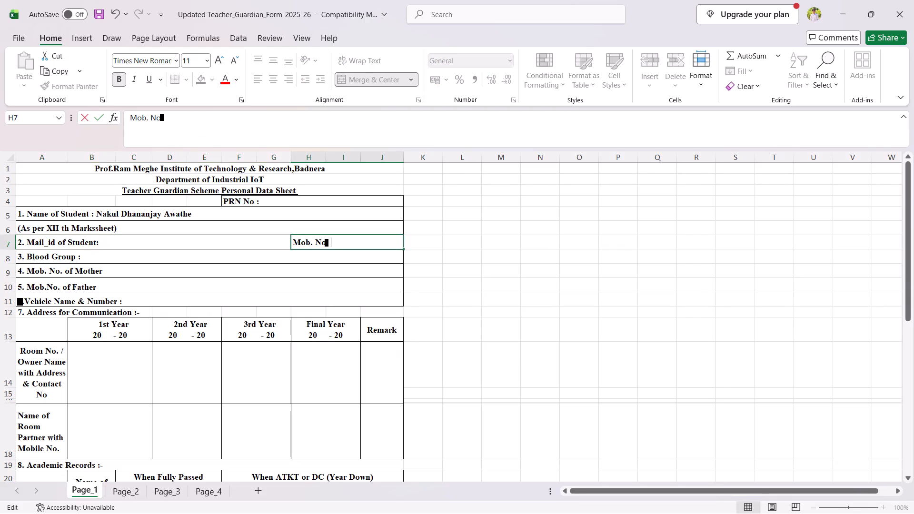
pyautogui.press('BackSpace')
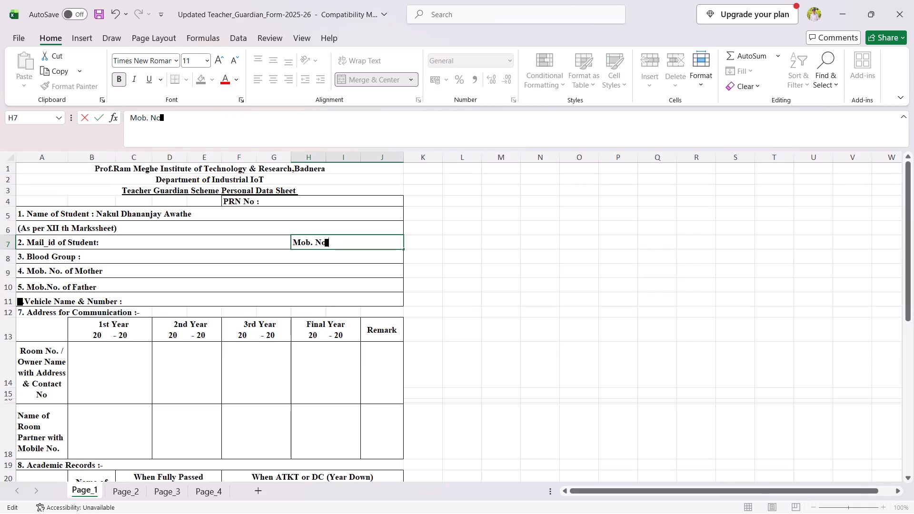
pyautogui.press('Right')
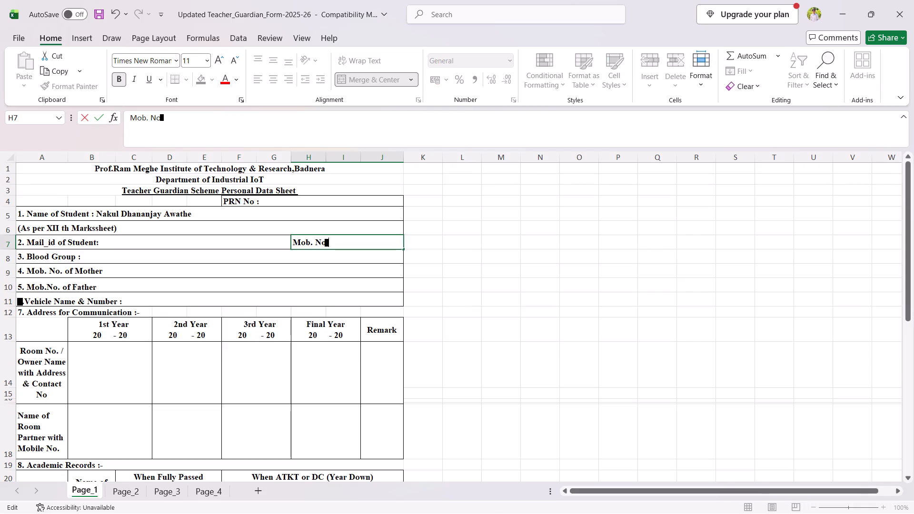
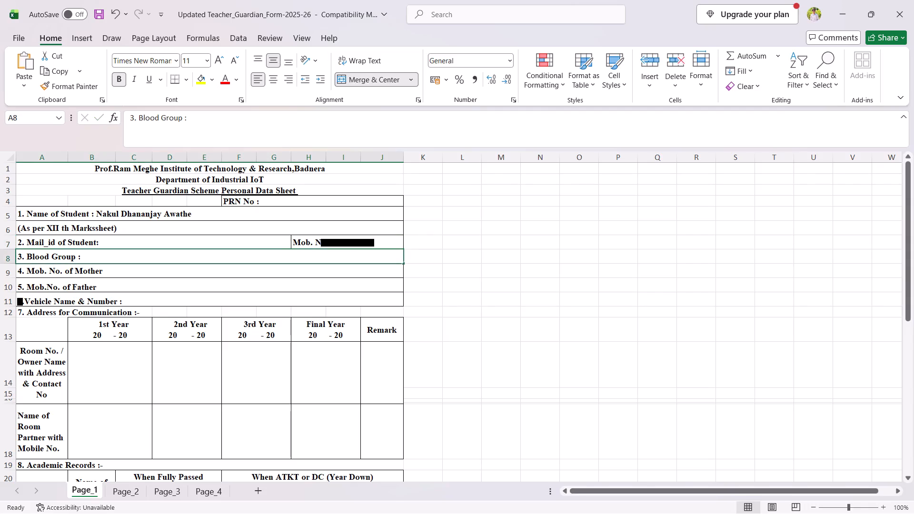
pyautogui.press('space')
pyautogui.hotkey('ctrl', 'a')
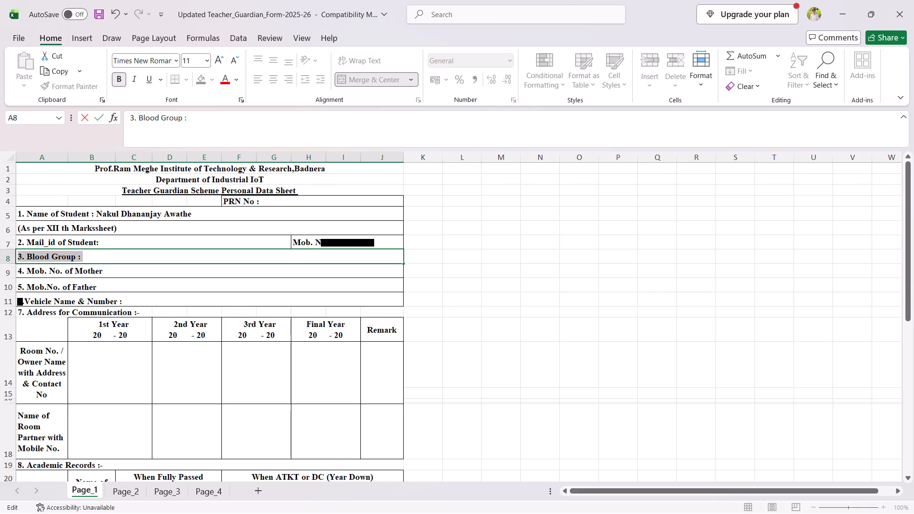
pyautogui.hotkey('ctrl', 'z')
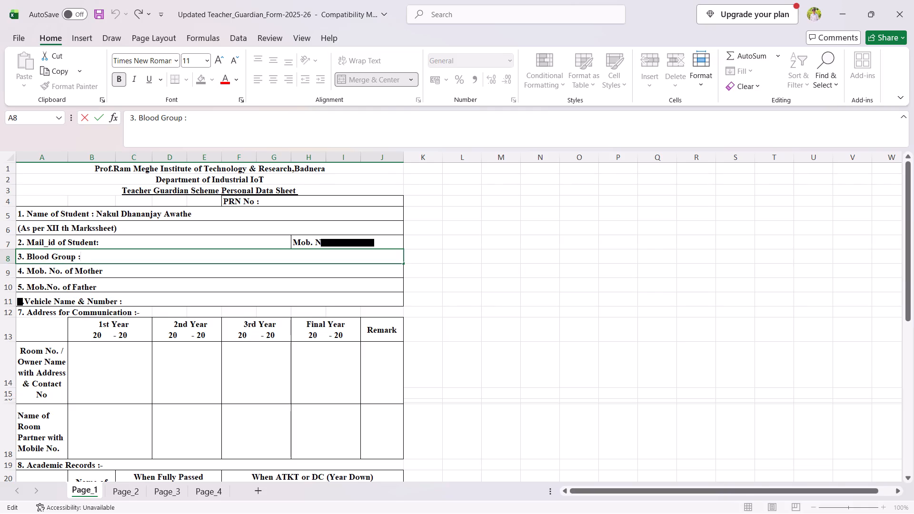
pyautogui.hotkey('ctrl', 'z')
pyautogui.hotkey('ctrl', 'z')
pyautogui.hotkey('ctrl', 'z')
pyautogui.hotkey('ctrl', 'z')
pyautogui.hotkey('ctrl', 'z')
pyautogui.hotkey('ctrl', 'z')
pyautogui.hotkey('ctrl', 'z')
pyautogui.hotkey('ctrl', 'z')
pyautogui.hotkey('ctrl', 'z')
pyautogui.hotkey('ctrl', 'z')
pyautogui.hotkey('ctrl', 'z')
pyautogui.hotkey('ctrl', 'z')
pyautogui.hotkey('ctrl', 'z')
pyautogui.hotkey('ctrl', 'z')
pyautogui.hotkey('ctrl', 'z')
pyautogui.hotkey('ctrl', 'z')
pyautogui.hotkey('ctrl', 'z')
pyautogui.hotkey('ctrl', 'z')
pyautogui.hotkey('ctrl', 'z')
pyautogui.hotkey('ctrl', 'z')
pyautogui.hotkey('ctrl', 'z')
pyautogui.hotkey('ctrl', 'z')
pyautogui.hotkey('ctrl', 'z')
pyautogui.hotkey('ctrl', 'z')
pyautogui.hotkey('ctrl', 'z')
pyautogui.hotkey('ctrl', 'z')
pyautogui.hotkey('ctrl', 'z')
# On Page_1, enter the blood group A+ after the "3. Blood Group :" label, with a space after the colon.
pyautogui.press('BackSpace')
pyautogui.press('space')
pyautogui.hotkey('ctrl', 'a')
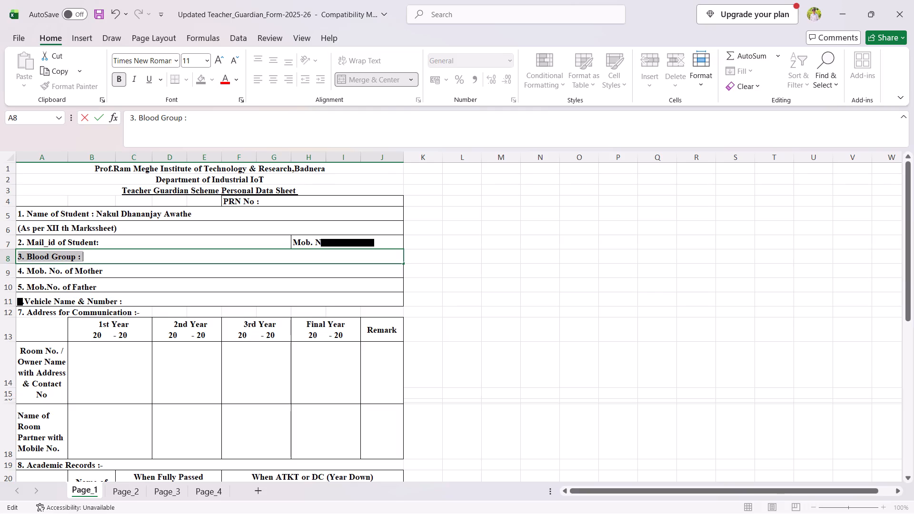
pyautogui.click(227, 256)
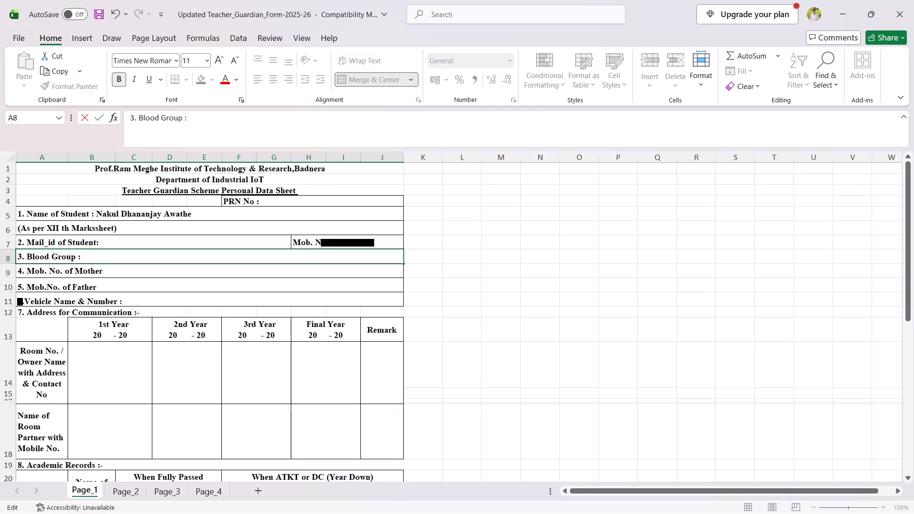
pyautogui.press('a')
pyautogui.press('BackSpace')
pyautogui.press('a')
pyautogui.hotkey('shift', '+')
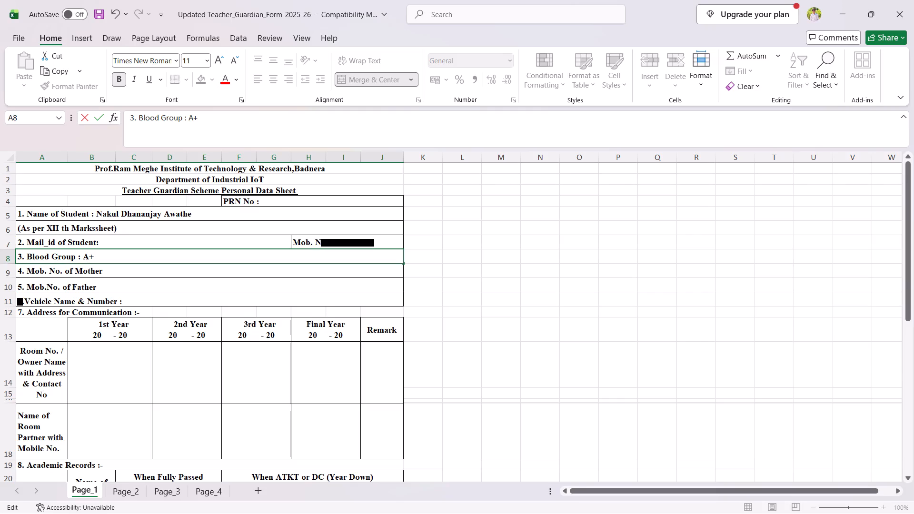
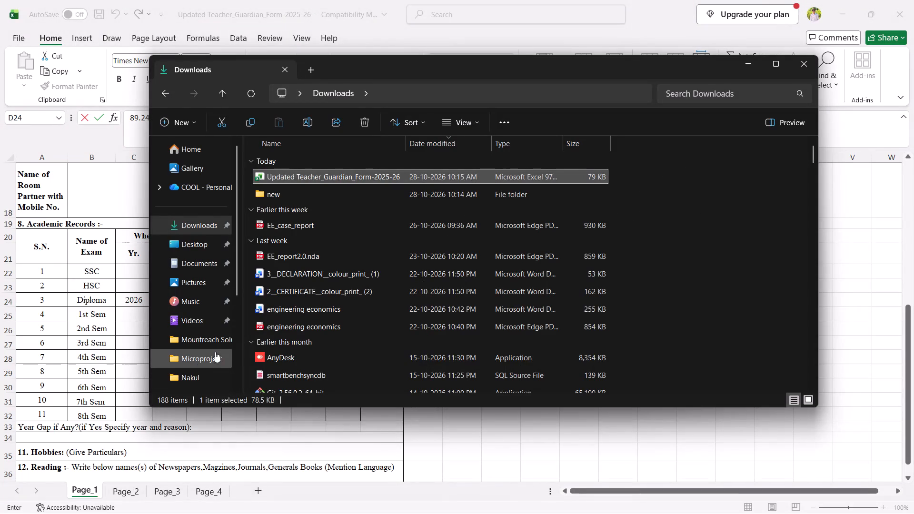
# Remove the "(Give Particulars)" prompt after the "11. Hobbies:" label on Page_1.
pyautogui.scroll(-1, 219, 351)
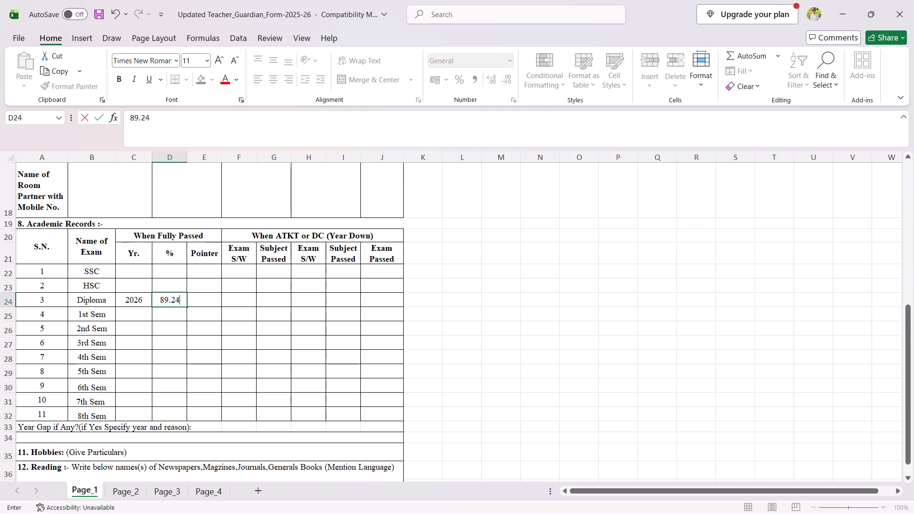
pyautogui.scroll(-1, 151, 440)
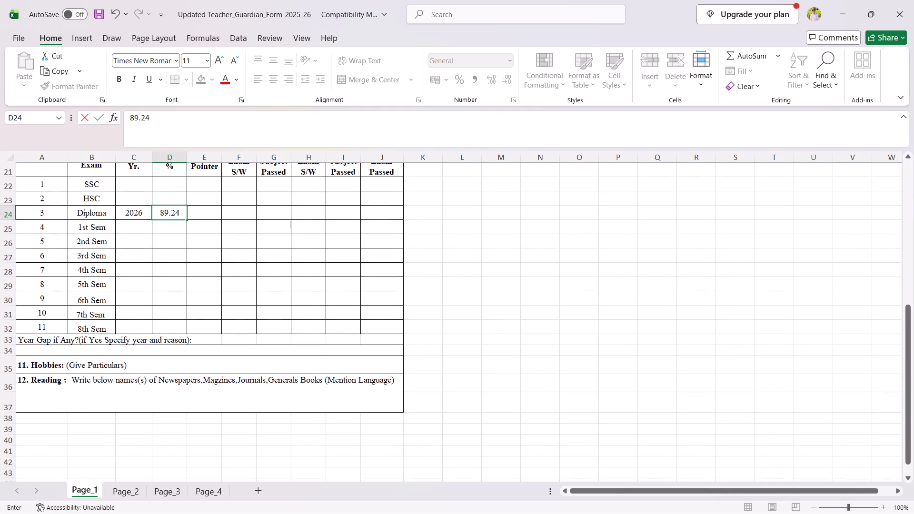
pyautogui.scroll(-2, 151, 440)
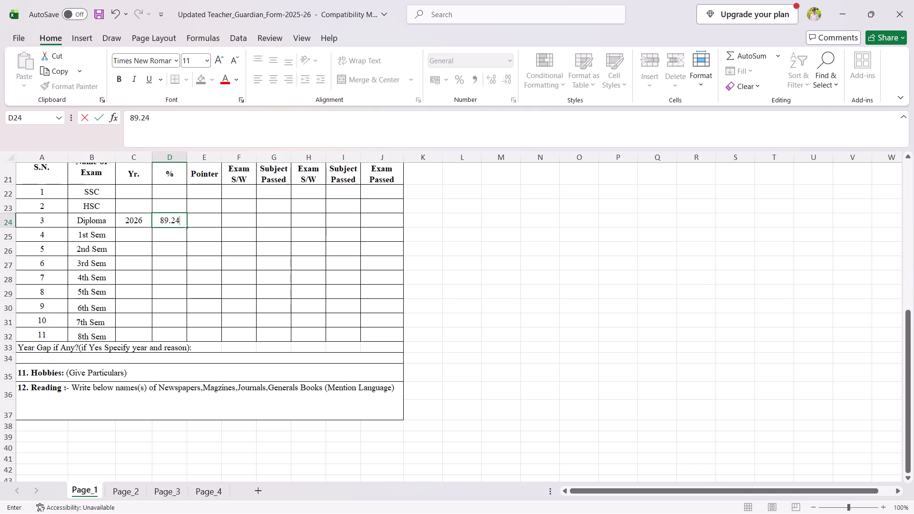
pyautogui.click(144, 379)
pyautogui.doubleClick(138, 377)
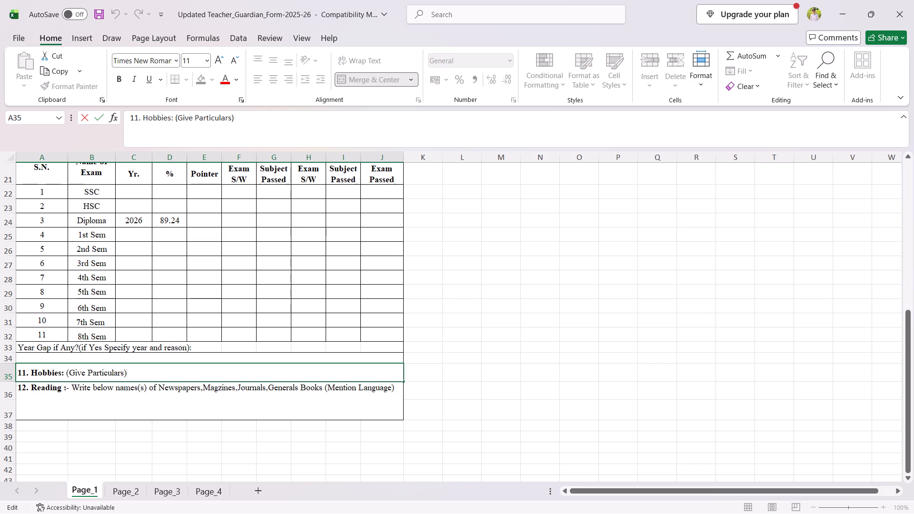
pyautogui.press('BackSpace')
pyautogui.press('BackSpace')
pyautogui.press('BackSpace')
pyautogui.press('BackSpace')
pyautogui.press('BackSpace')
pyautogui.press('BackSpace')
pyautogui.press('BackSpace')
pyautogui.press('BackSpace')
pyautogui.press('BackSpace')
pyautogui.press('BackSpace')
pyautogui.press('BackSpace')
pyautogui.press('BackSpace')
pyautogui.press('BackSpace')
pyautogui.press('BackSpace')
pyautogui.press('BackSpace')
pyautogui.press('BackSpace')
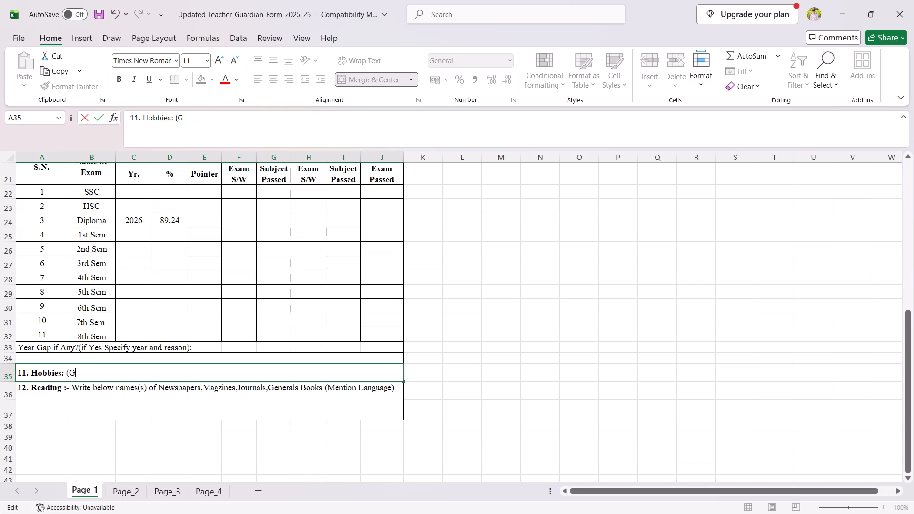
pyautogui.press('BackSpace')
pyautogui.press('BackSpace')
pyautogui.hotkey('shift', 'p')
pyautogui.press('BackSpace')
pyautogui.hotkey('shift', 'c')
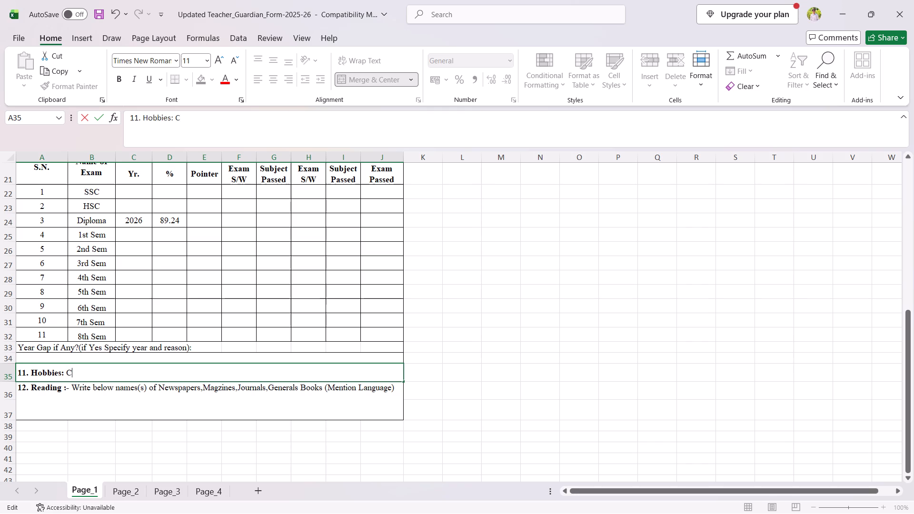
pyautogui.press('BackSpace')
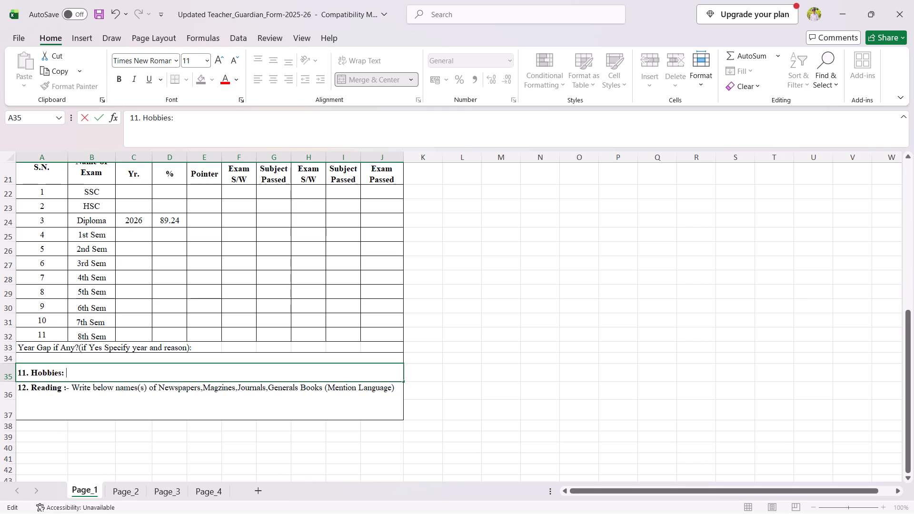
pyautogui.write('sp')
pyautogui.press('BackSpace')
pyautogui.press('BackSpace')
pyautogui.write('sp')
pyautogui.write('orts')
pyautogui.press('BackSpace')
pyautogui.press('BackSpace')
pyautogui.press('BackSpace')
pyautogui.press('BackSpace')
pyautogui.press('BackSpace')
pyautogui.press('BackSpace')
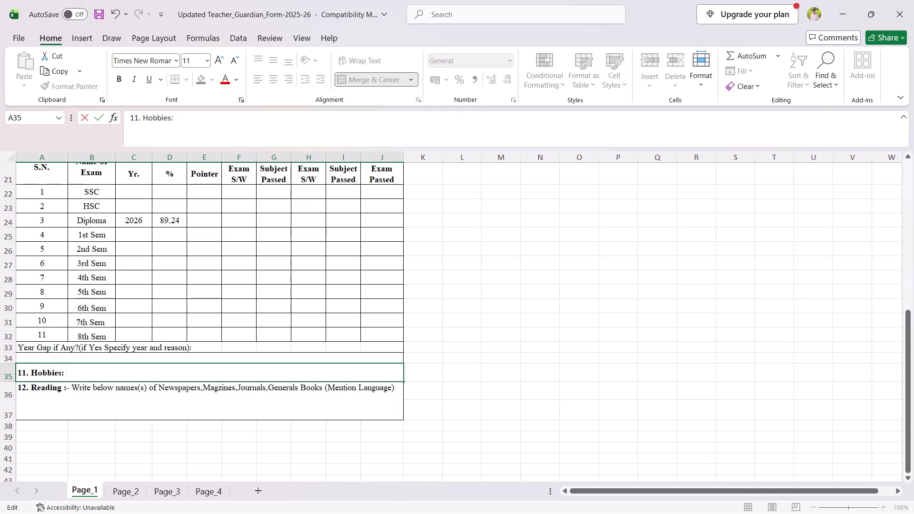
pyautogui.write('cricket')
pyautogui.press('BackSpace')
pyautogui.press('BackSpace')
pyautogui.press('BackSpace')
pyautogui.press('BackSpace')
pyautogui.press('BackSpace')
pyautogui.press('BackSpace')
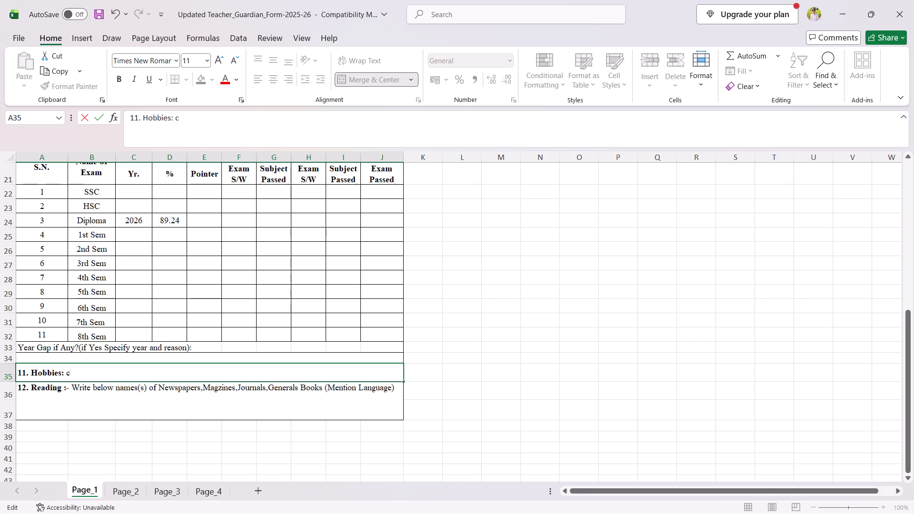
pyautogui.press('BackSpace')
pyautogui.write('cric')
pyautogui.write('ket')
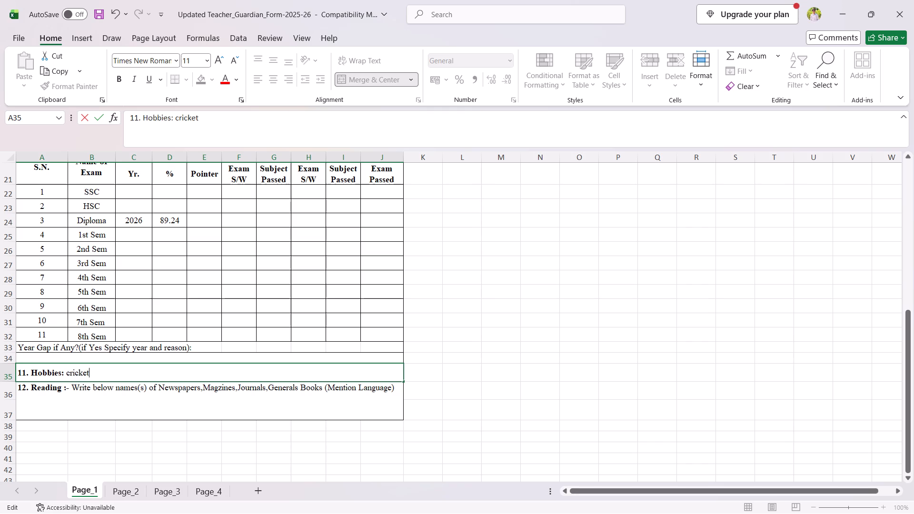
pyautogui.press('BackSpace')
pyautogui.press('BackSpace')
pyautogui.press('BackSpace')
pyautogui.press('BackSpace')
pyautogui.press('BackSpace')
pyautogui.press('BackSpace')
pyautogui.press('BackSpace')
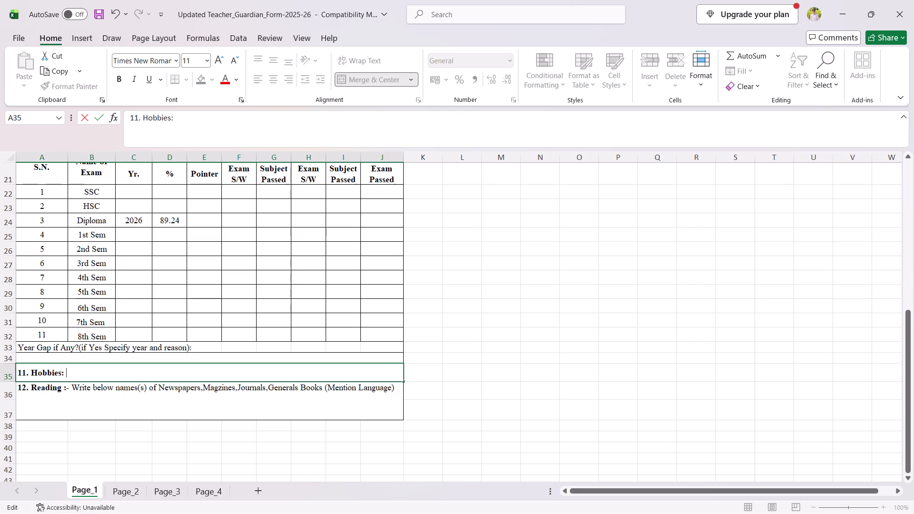
# Enter "sports(cricket,kabbaddi) , reading" after the "11. Hobbies:" label.
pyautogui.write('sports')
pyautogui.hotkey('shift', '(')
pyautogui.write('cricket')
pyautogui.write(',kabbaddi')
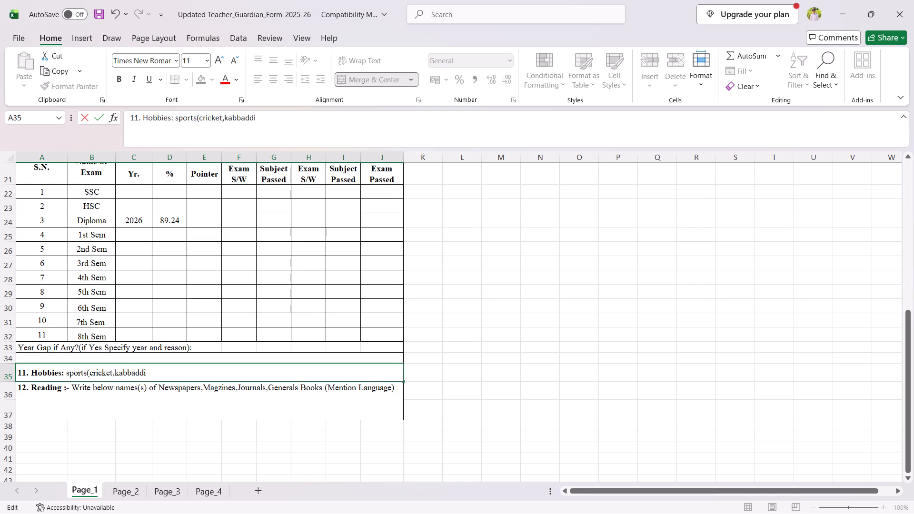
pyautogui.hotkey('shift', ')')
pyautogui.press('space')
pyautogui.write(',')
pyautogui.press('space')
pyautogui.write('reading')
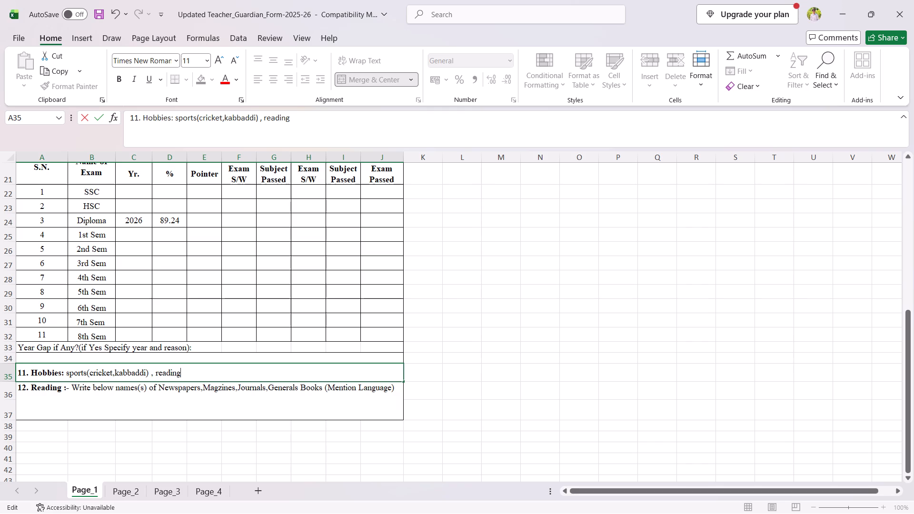
pyautogui.click(138, 377)
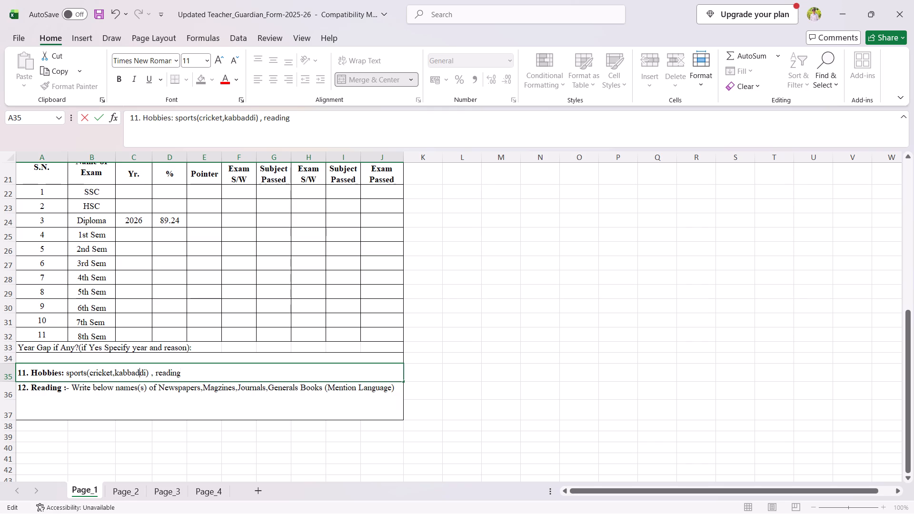
pyautogui.click(214, 376)
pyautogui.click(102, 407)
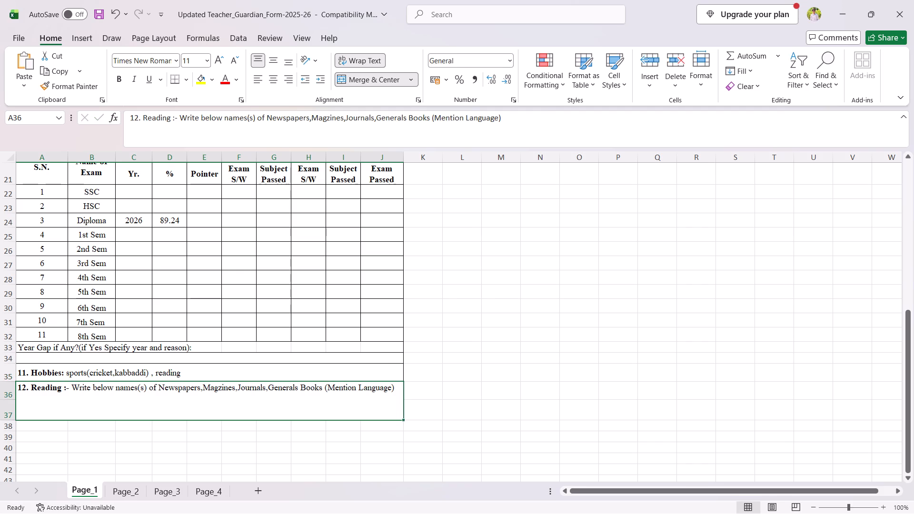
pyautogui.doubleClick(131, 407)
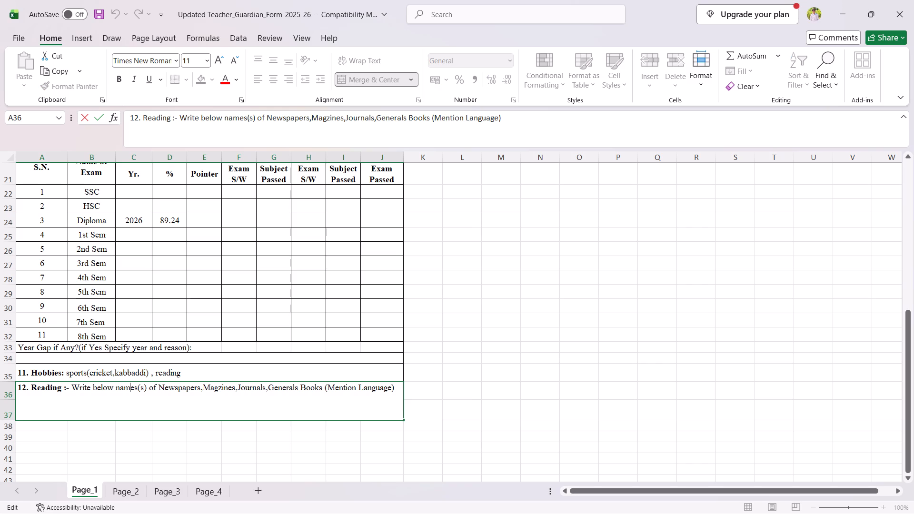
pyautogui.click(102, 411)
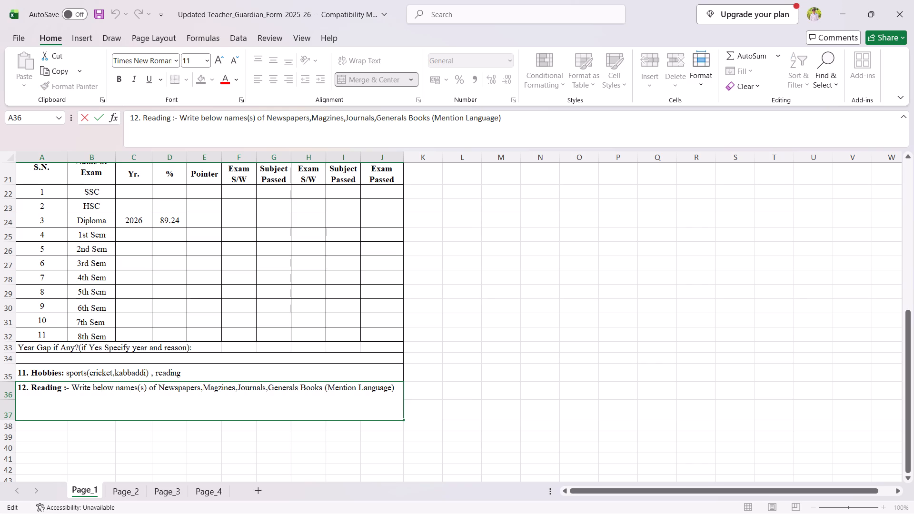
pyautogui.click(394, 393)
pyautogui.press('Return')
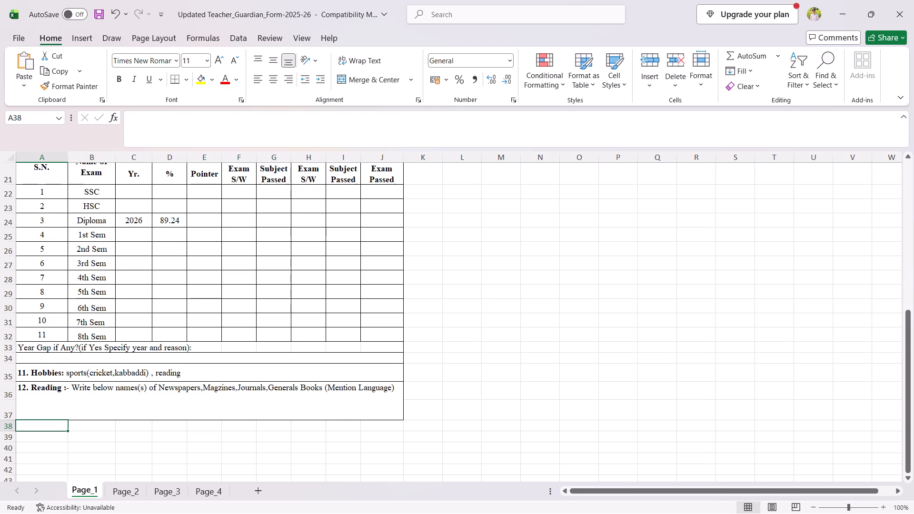
# Enter "Lokmat (Marathi)" on the line below the "12. Reading :-" prompt on Page_1, separated from the prompt text by spaces.
pyautogui.doubleClick(168, 402)
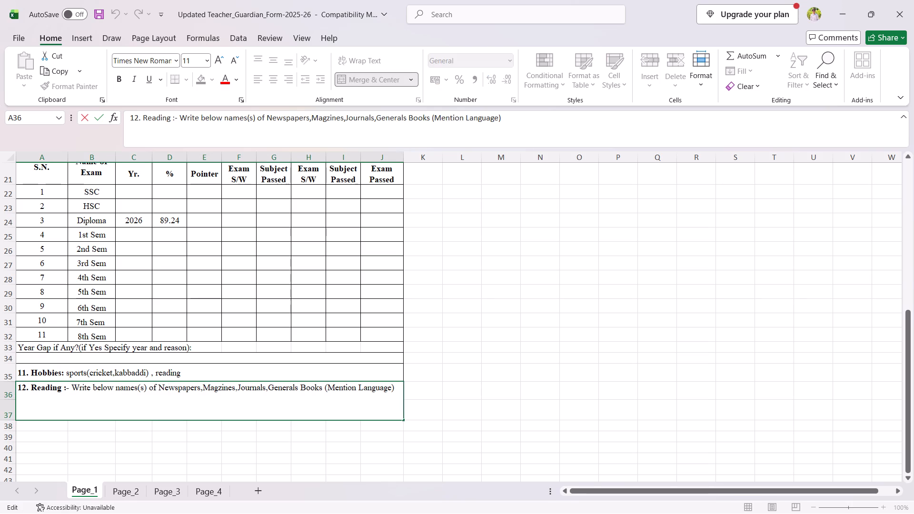
pyautogui.press('Down')
pyautogui.press('Down')
pyautogui.press('Down')
pyautogui.press('Down')
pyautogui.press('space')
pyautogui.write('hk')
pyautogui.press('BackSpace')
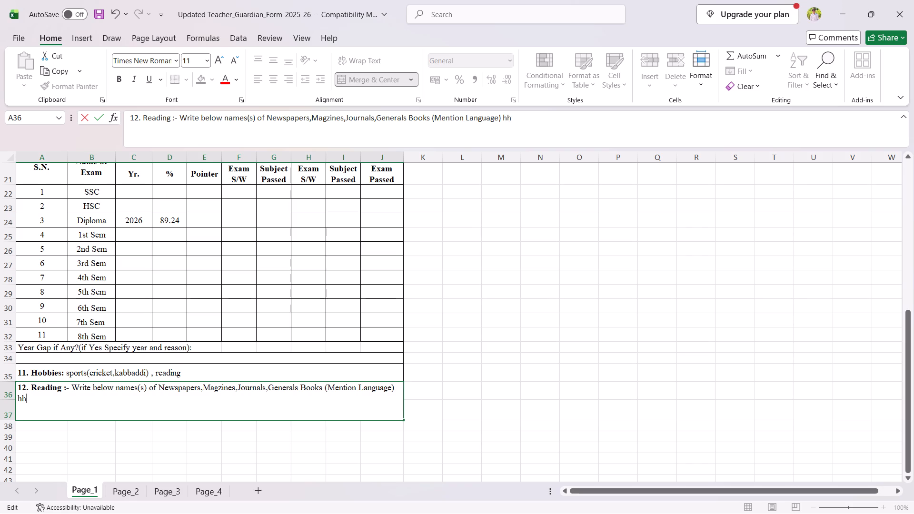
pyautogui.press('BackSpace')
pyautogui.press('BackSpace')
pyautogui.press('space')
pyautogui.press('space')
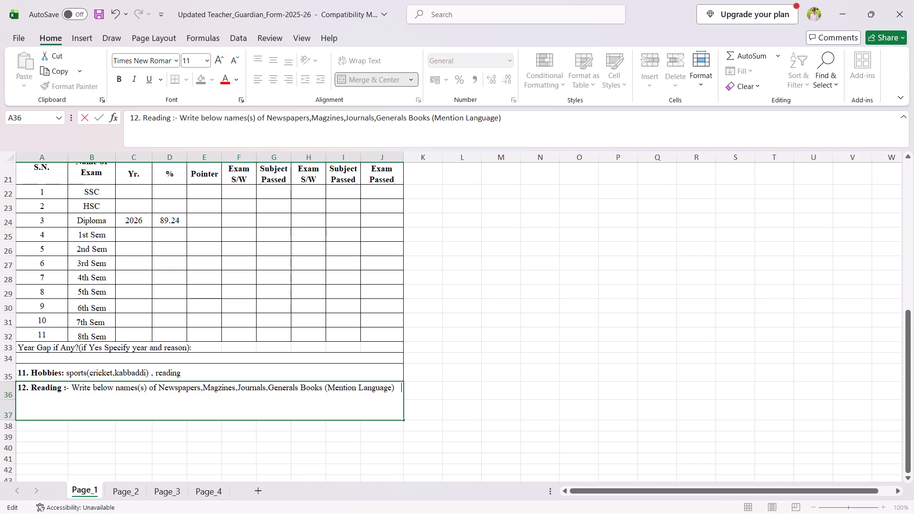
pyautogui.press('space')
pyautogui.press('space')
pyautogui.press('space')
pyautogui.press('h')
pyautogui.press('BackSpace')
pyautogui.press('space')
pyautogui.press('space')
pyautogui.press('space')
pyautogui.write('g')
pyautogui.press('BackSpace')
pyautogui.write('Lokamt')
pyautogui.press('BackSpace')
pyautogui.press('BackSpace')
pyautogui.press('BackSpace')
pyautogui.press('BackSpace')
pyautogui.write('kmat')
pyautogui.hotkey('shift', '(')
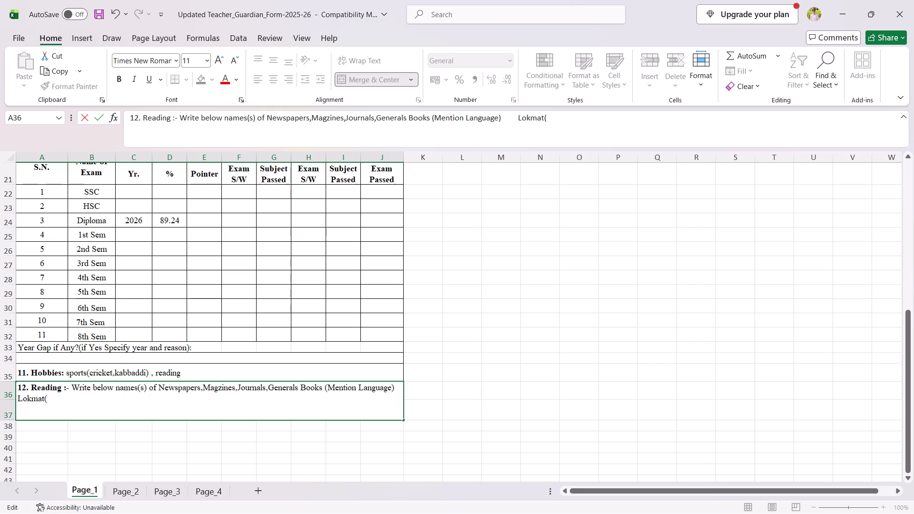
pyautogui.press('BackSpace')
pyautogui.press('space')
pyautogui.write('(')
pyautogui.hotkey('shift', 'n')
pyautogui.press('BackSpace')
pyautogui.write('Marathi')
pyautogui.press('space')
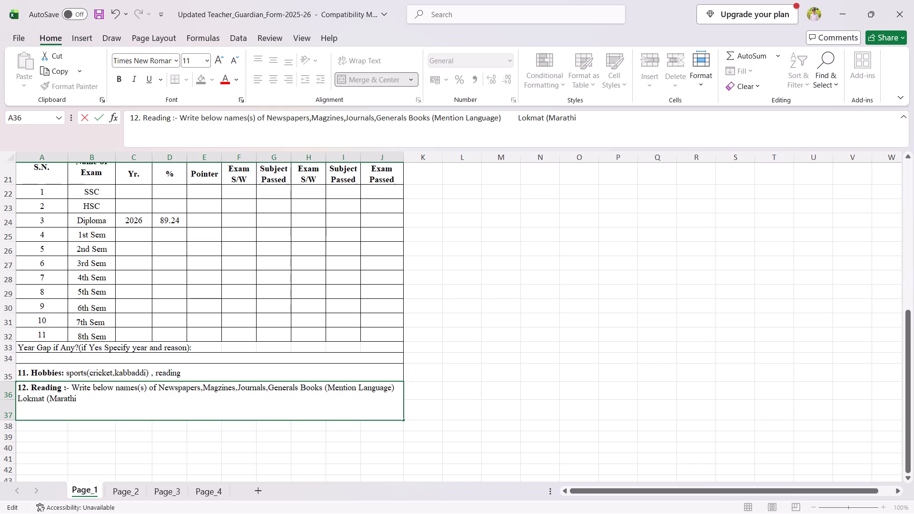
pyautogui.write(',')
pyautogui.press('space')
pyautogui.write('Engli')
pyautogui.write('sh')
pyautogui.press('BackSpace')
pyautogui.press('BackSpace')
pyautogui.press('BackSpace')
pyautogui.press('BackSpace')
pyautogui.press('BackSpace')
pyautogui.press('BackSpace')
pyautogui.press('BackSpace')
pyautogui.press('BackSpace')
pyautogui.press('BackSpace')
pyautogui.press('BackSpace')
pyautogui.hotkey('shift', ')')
pyautogui.click(359, 435)
# Enter the student's postal address in cell D12, beside the "7. Address for Communication :-" label on Page_1.
pyautogui.scroll(-2, 359, 435)
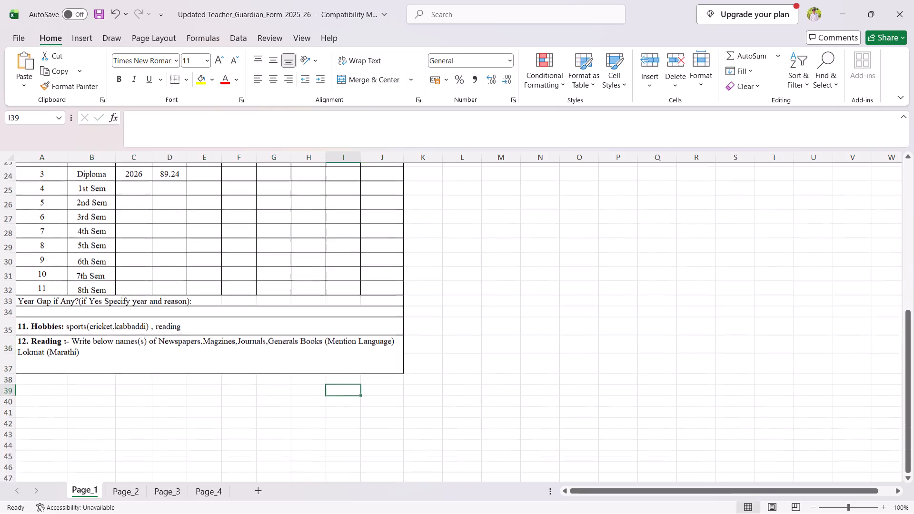
pyautogui.scroll(-4, 359, 435)
pyautogui.scroll(3, 359, 435)
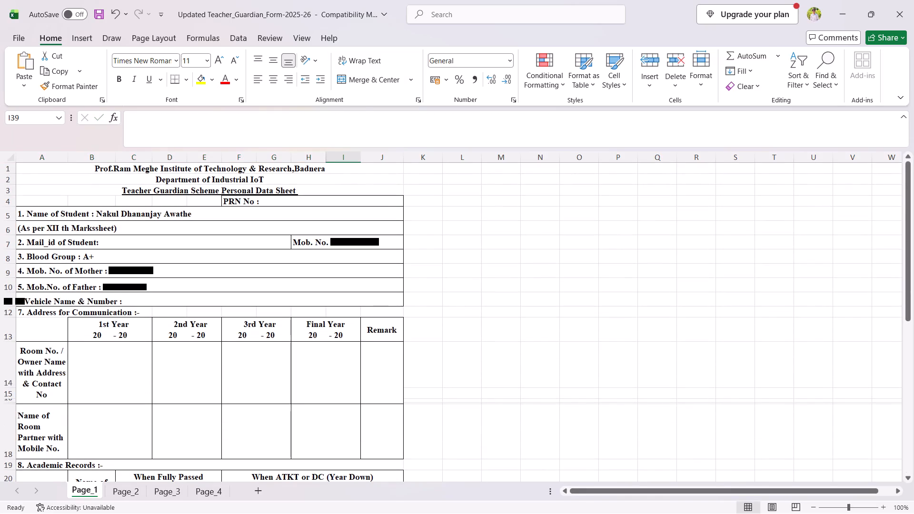
pyautogui.doubleClick(158, 313)
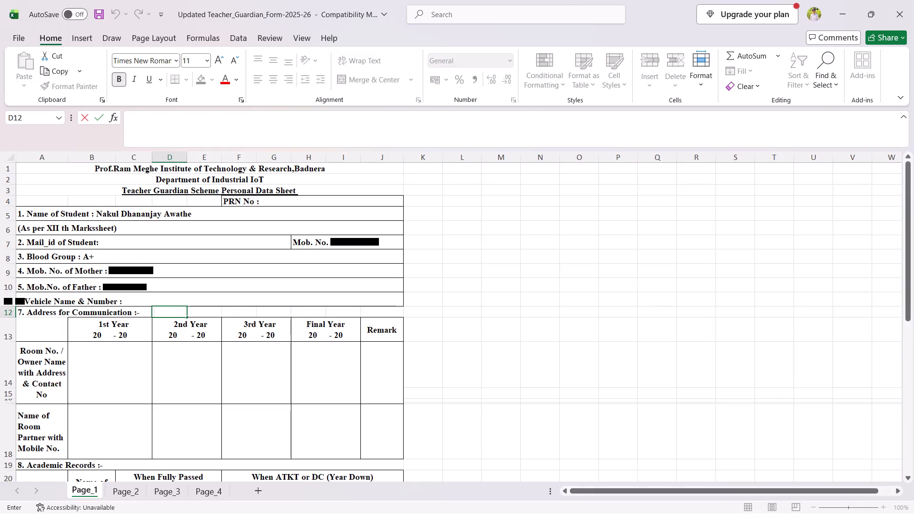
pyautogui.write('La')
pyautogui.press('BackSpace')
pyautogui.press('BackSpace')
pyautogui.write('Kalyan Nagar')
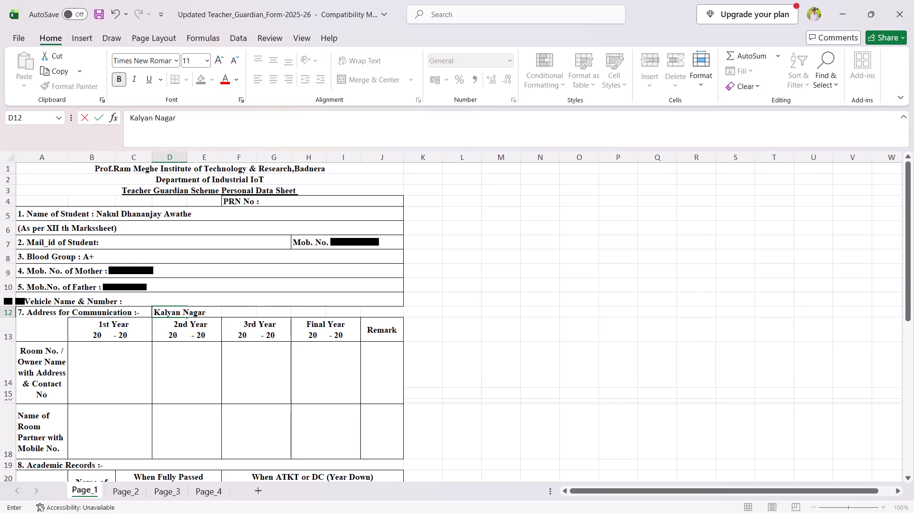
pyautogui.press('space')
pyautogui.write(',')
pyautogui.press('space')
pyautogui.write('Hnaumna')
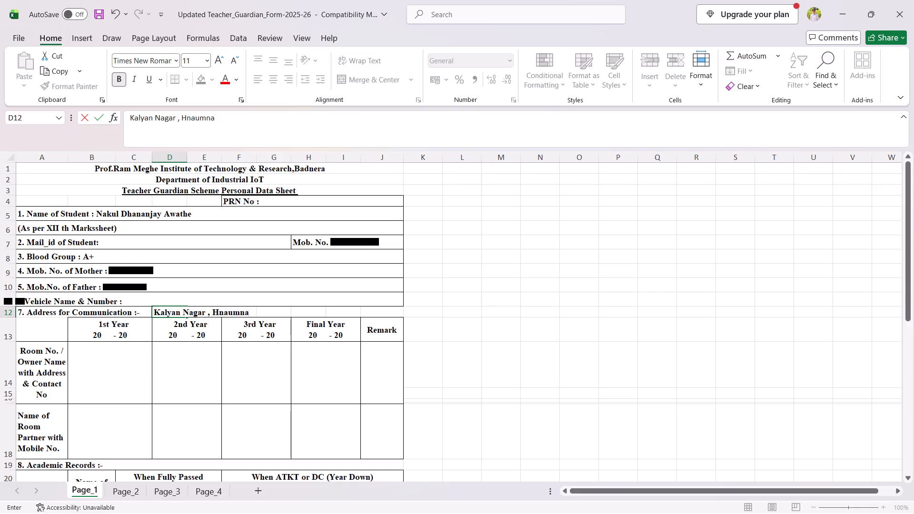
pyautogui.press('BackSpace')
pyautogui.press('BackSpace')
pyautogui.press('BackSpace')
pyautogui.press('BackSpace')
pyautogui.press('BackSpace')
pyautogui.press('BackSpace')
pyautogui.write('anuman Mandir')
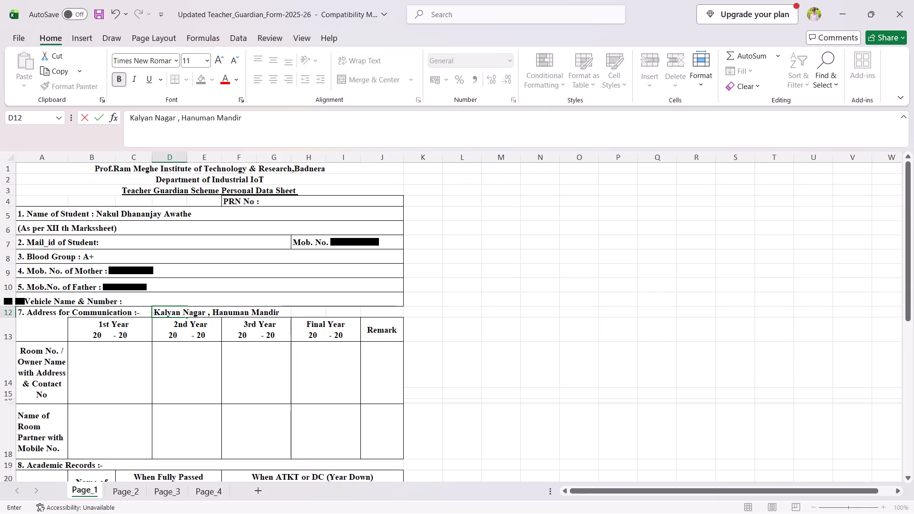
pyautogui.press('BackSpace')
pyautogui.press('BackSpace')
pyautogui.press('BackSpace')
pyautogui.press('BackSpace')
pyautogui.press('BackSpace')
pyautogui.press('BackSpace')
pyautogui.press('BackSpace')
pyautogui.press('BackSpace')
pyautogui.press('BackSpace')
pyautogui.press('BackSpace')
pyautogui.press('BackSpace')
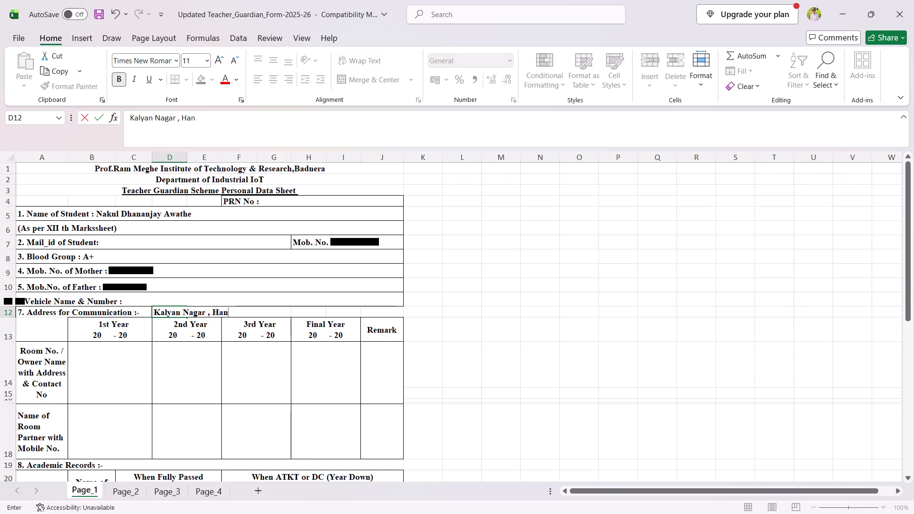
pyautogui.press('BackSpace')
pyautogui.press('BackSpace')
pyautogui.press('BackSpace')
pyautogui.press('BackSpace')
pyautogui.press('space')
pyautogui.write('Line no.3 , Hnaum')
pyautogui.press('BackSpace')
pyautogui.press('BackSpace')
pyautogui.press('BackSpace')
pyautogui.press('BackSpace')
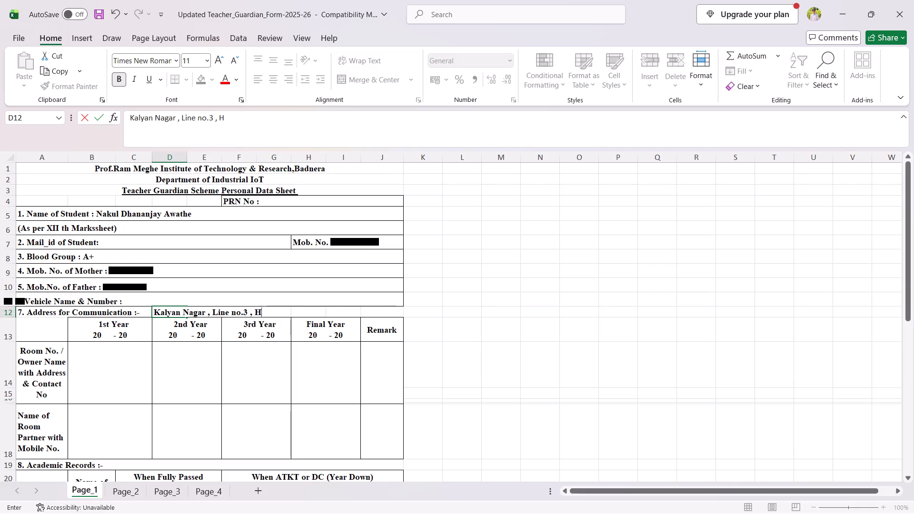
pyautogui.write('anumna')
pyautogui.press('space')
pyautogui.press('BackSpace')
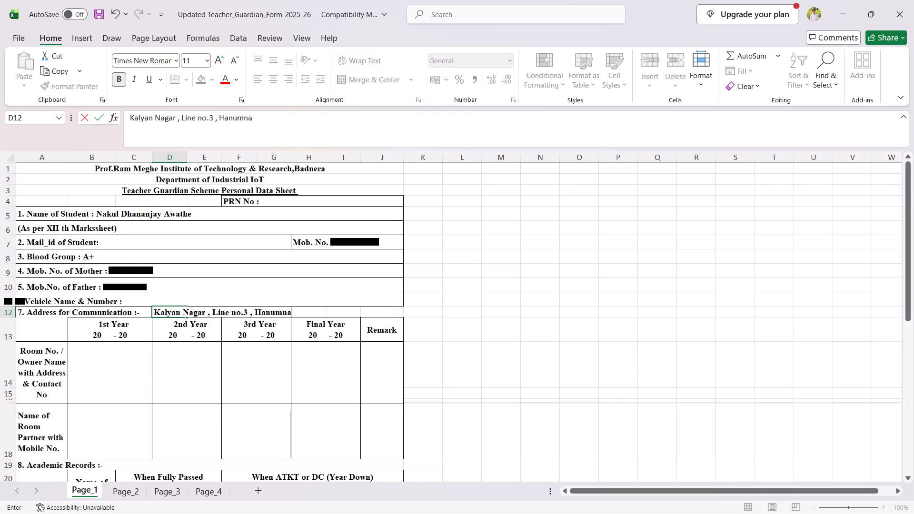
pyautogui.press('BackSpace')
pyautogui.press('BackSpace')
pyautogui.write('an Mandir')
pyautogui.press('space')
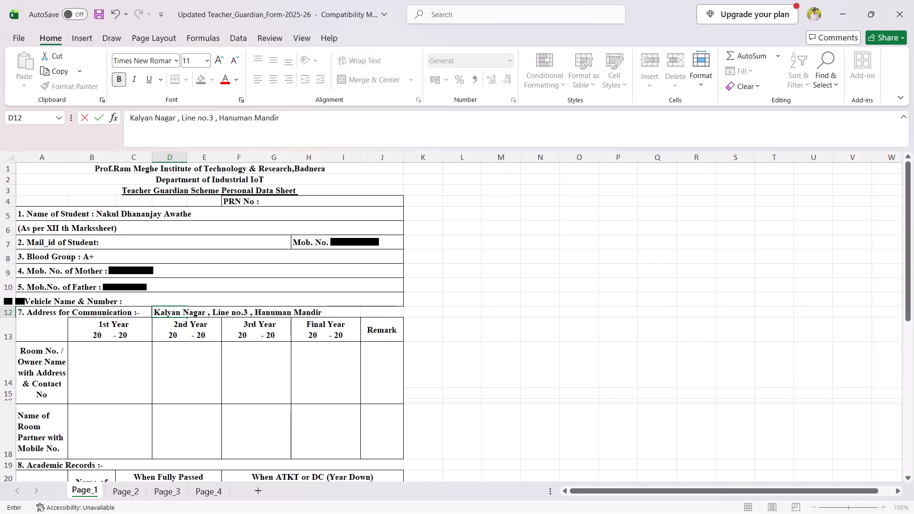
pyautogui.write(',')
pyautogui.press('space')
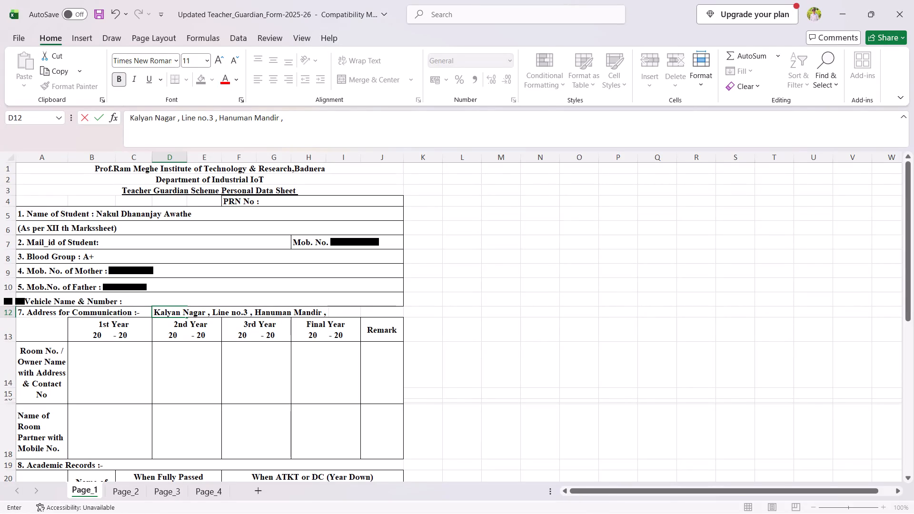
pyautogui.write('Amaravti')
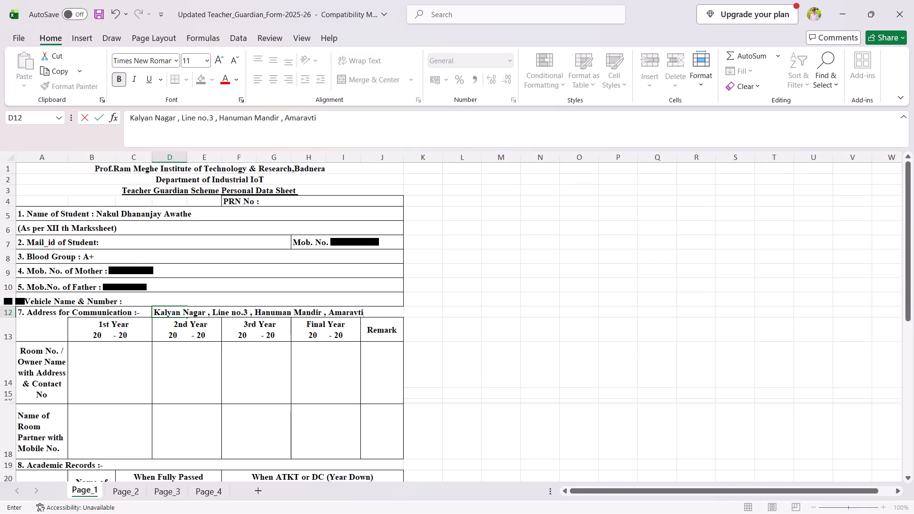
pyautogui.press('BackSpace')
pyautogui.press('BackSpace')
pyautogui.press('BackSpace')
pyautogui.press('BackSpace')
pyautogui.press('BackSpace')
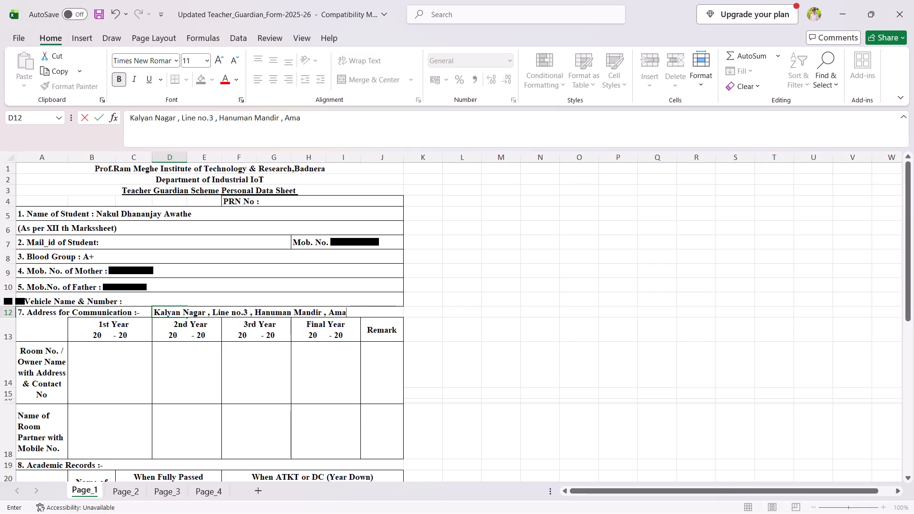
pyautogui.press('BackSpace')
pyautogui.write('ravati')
pyautogui.click(461, 382)
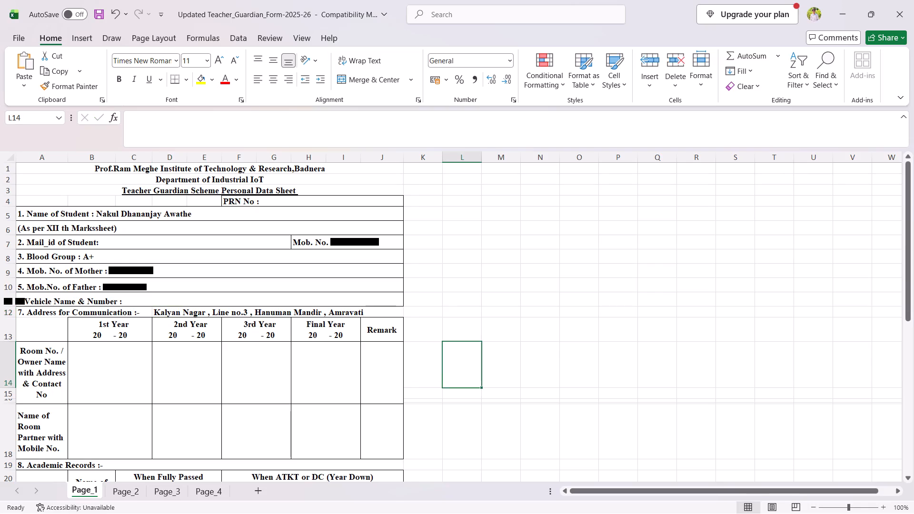
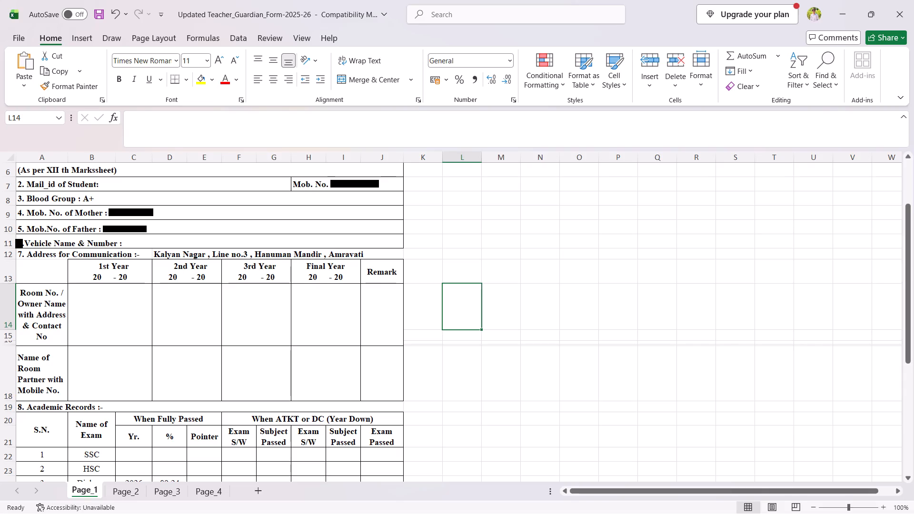
# Review the Page_1 form from the header details through the academic records, hobbies and reading sections for fields still left blank.
pyautogui.scroll(-2, 167, 248)
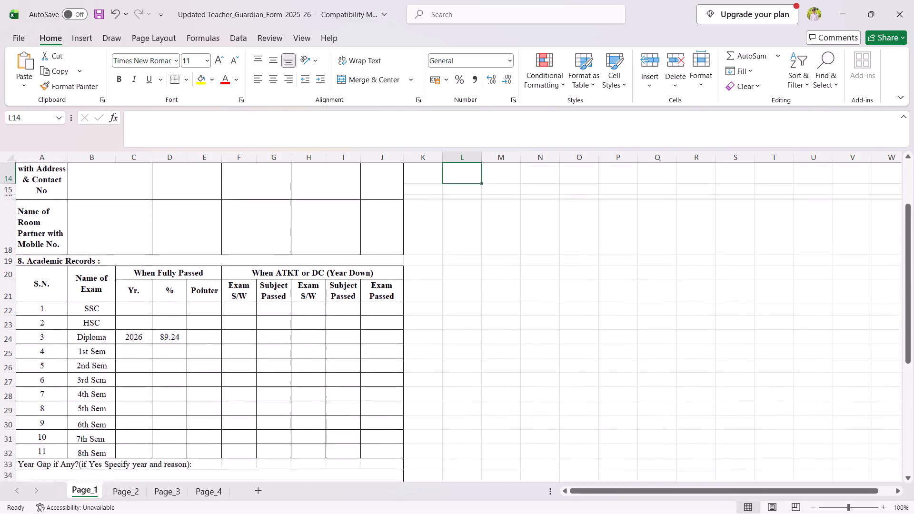
pyautogui.scroll(-4, 167, 248)
pyautogui.scroll(2, 167, 248)
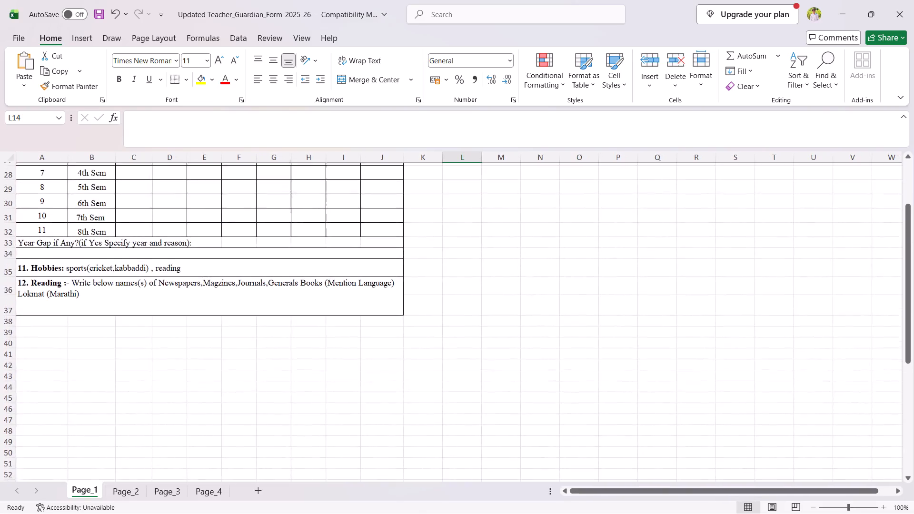
pyautogui.scroll(1, 186, 285)
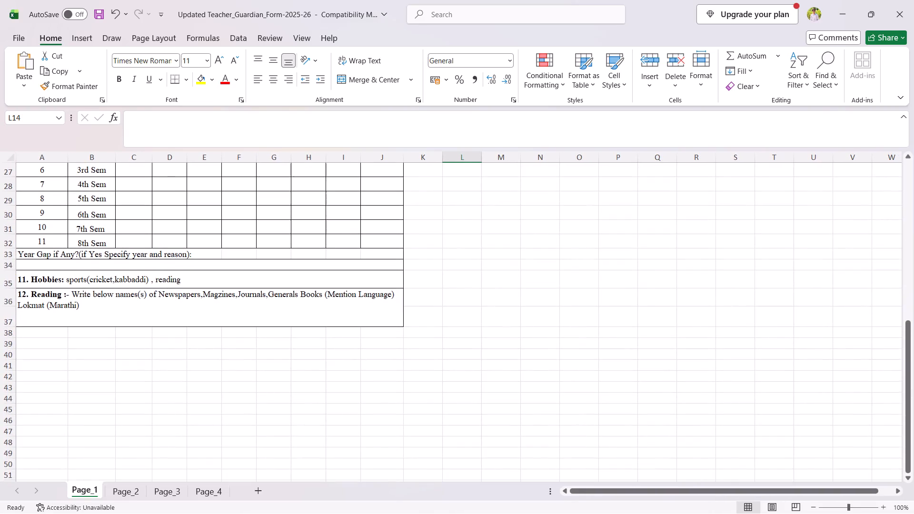
pyautogui.scroll(3, 187, 286)
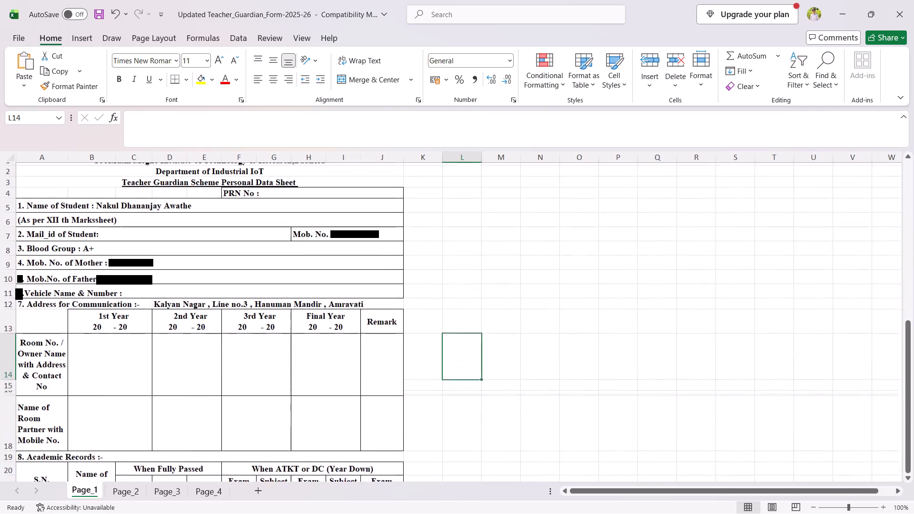
pyautogui.scroll(1, 187, 286)
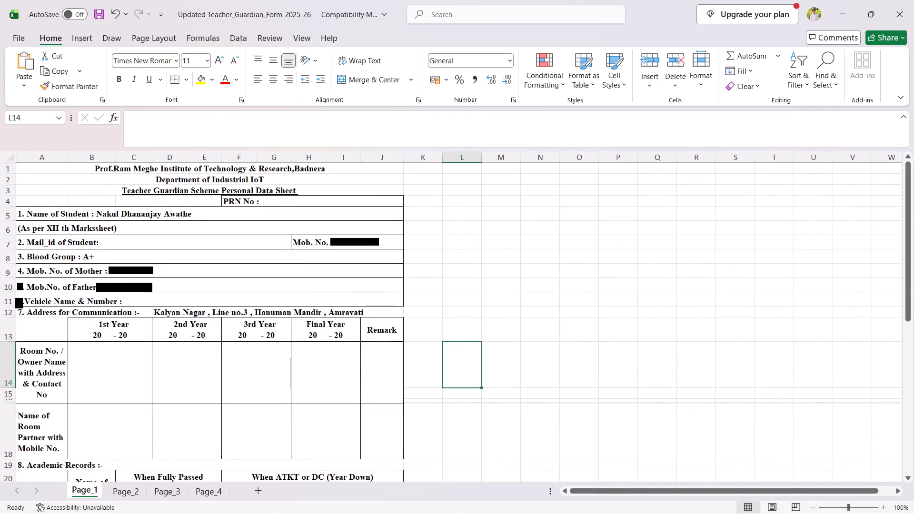
pyautogui.click(639, 346)
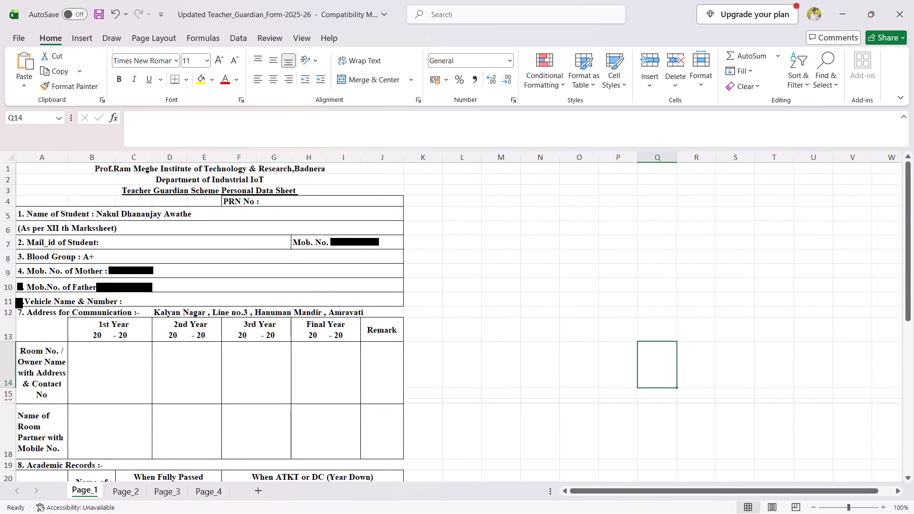
pyautogui.scroll(-2, 547, 376)
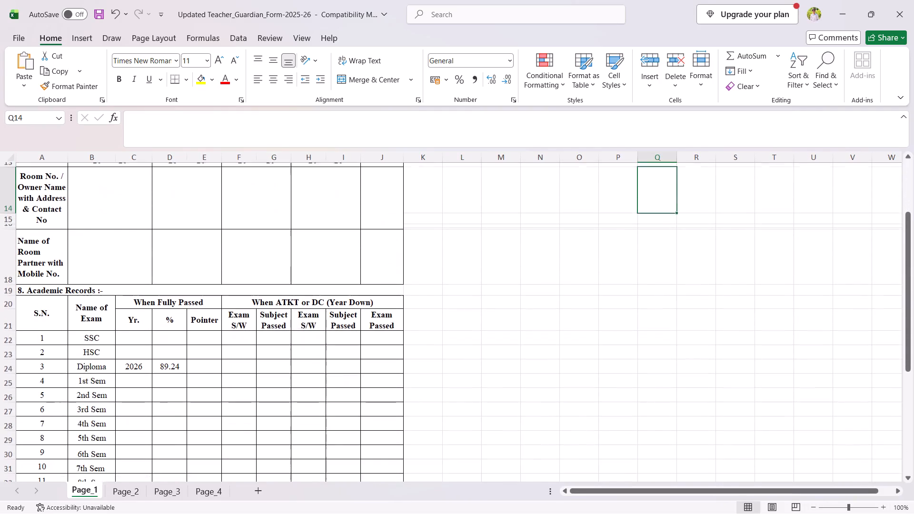
pyautogui.scroll(-3, 547, 376)
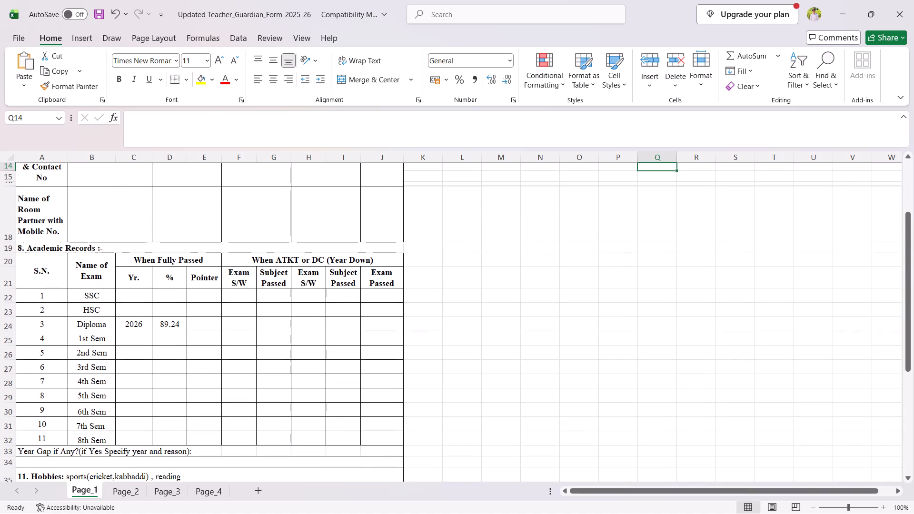
pyautogui.scroll(-3, 547, 376)
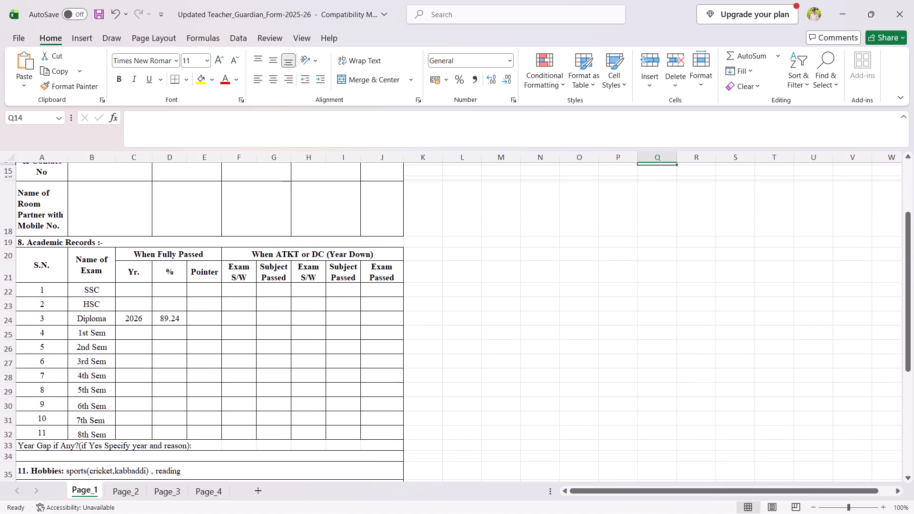
pyautogui.scroll(-1, 547, 376)
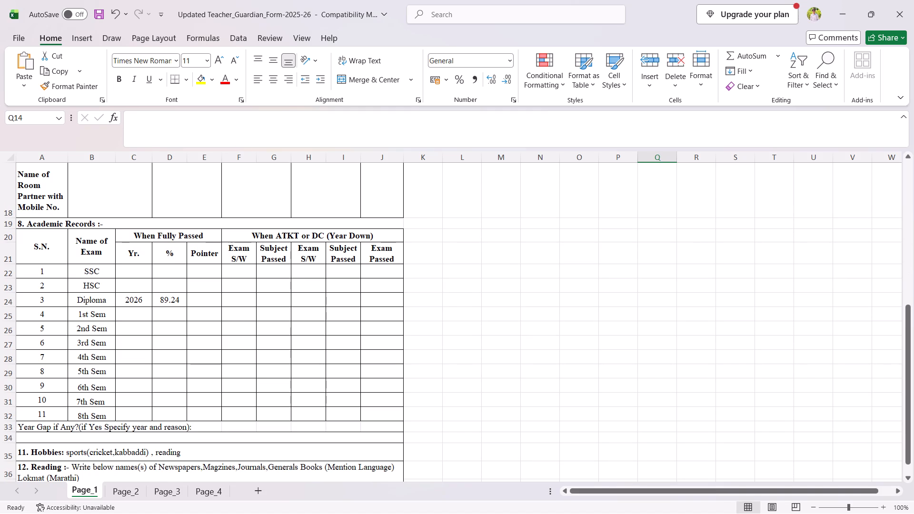
# Open the SSC row's "Yr." cell, C22, for entry in the Academic Records table on Page_1.
pyautogui.doubleClick(121, 267)
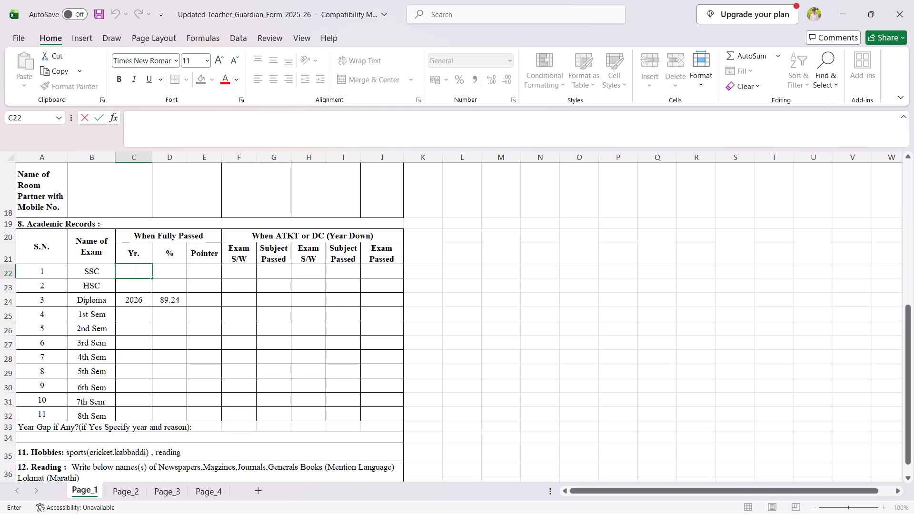
pyautogui.scroll(-1, 130, 326)
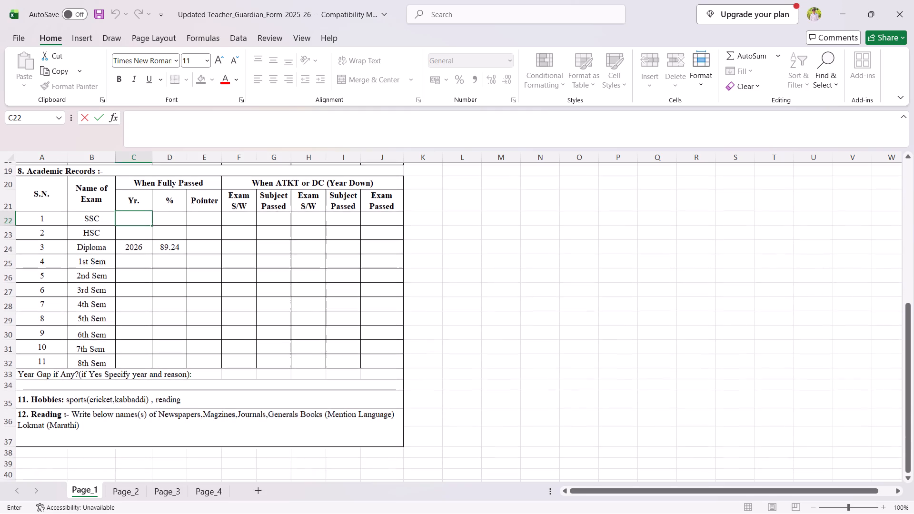
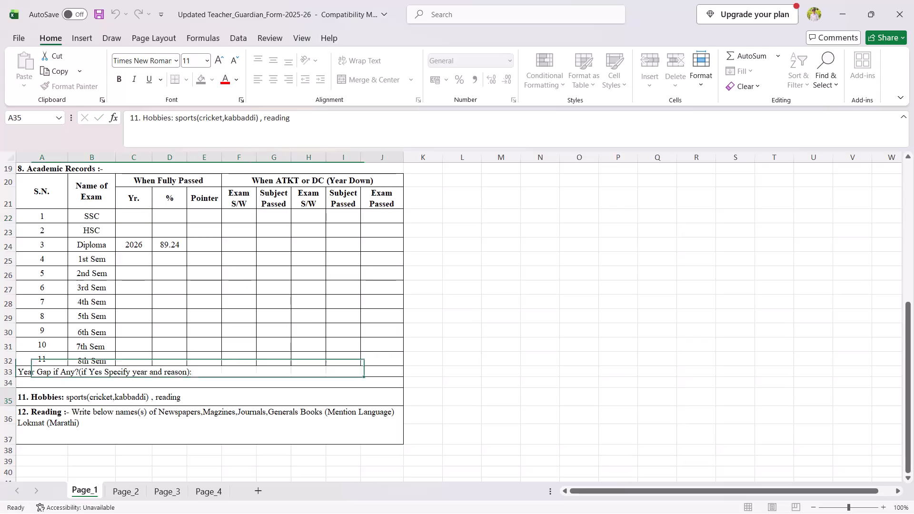
# Clear the answer text from the "11. Hobbies:" section in A35 on Page_1, keeping only its label.
pyautogui.press('BackSpace')
pyautogui.press('BackSpace')
pyautogui.press('BackSpace')
pyautogui.press('BackSpace')
pyautogui.press('BackSpace')
pyautogui.press('BackSpace')
pyautogui.press('BackSpace')
pyautogui.press('BackSpace')
pyautogui.press('BackSpace')
pyautogui.press('BackSpace')
pyautogui.press('BackSpace')
pyautogui.press('BackSpace')
pyautogui.press('BackSpace')
pyautogui.press('BackSpace')
pyautogui.press('BackSpace')
pyautogui.press('BackSpace')
pyautogui.press('BackSpace')
pyautogui.press('BackSpace')
pyautogui.press('BackSpace')
pyautogui.press('BackSpace')
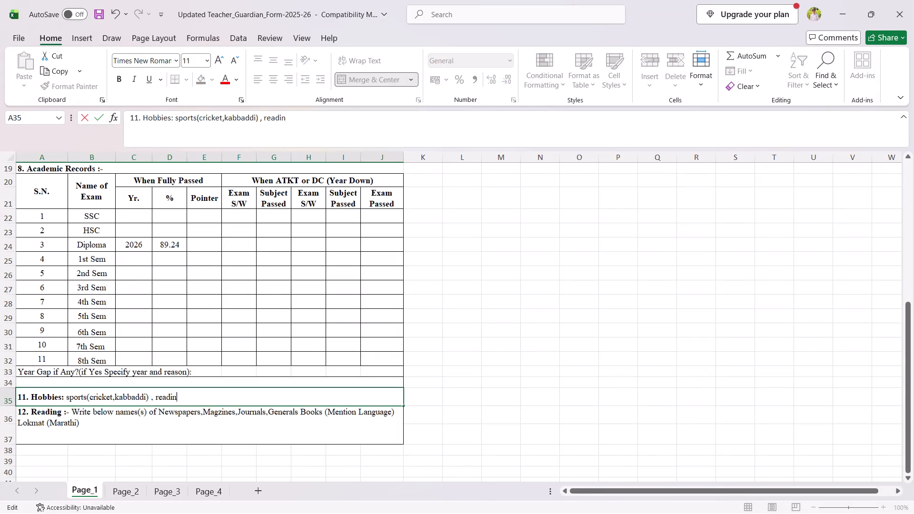
pyautogui.press('BackSpace')
pyautogui.press('BackSpace')
pyautogui.press('BackSpace')
pyautogui.press('BackSpace')
pyautogui.press('BackSpace')
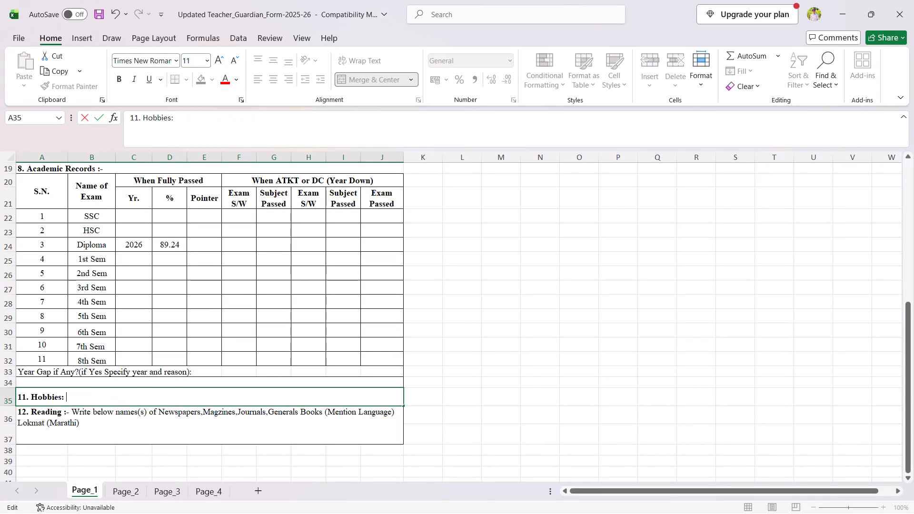
# Delete the newspaper answer from the "12. Reading" section in A36, keeping the printed prompt through "(Mention Language)".
pyautogui.click(98, 424)
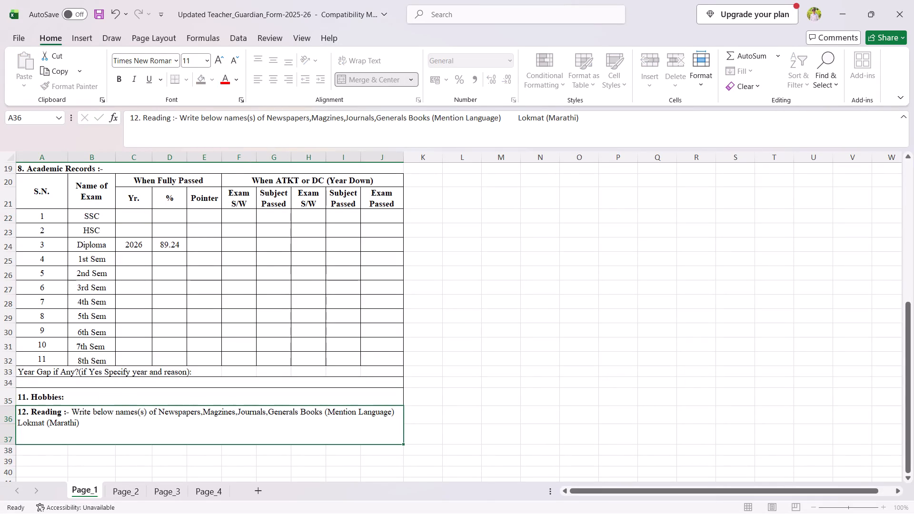
pyautogui.doubleClick(98, 424)
pyautogui.press('BackSpace')
pyautogui.press('BackSpace')
pyautogui.press('BackSpace')
pyautogui.press('BackSpace')
pyautogui.press('BackSpace')
pyautogui.press('BackSpace')
pyautogui.press('BackSpace')
pyautogui.press('BackSpace')
pyautogui.press('BackSpace')
pyautogui.press('BackSpace')
pyautogui.press('BackSpace')
pyautogui.press('BackSpace')
pyautogui.press('BackSpace')
pyautogui.press('BackSpace')
pyautogui.press('BackSpace')
pyautogui.press('BackSpace')
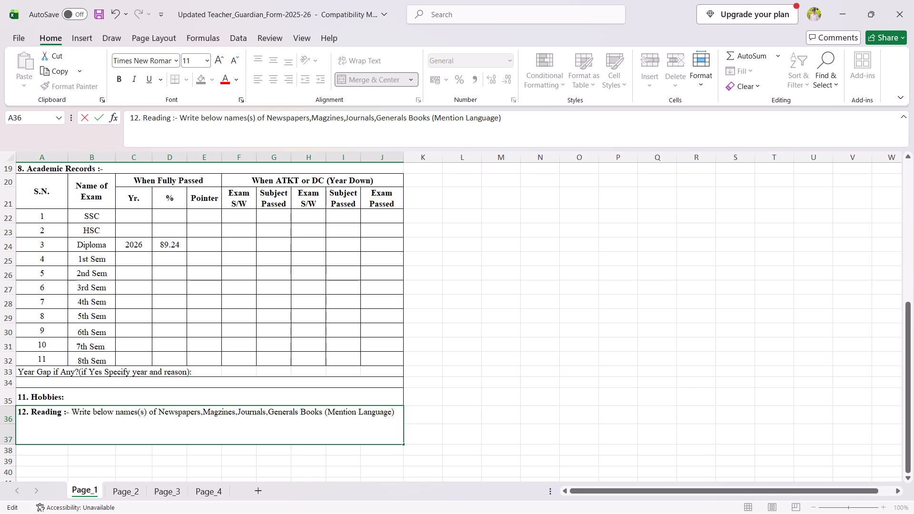
pyautogui.press('BackSpace')
pyautogui.press('BackSpace')
pyautogui.press('BackSpace')
pyautogui.press('BackSpace')
pyautogui.press('BackSpace')
pyautogui.press('BackSpace')
pyautogui.press('BackSpace')
pyautogui.press('BackSpace')
pyautogui.press('BackSpace')
pyautogui.press('BackSpace')
pyautogui.press('BackSpace')
pyautogui.press('BackSpace')
pyautogui.press('BackSpace')
pyautogui.press('BackSpace')
pyautogui.press('BackSpace')
pyautogui.press('BackSpace')
pyautogui.press('BackSpace')
pyautogui.hotkey('ctrl', 'z')
pyautogui.press('BackSpace')
pyautogui.press('BackSpace')
pyautogui.press('BackSpace')
pyautogui.press('BackSpace')
pyautogui.press('BackSpace')
pyautogui.press('BackSpace')
pyautogui.press('BackSpace')
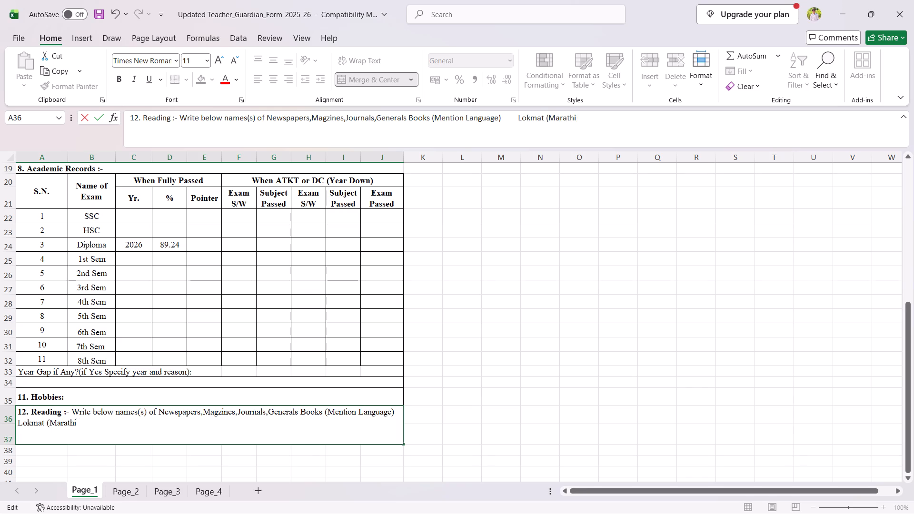
pyautogui.press('BackSpace')
pyautogui.press('BackSpace')
pyautogui.press('BackSpace')
pyautogui.press('BackSpace')
pyautogui.press('BackSpace')
pyautogui.press('BackSpace')
pyautogui.press('BackSpace')
pyautogui.press('BackSpace')
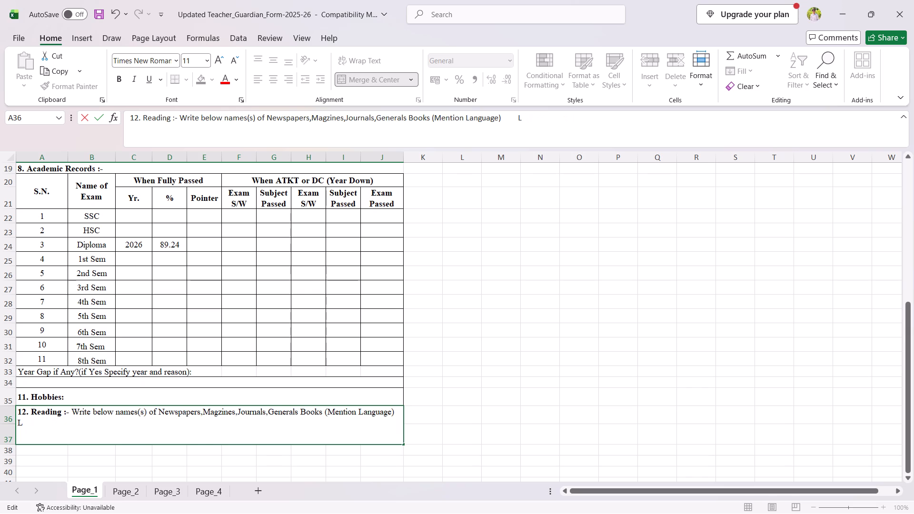
pyautogui.press('BackSpace')
pyautogui.press('BackSpace')
pyautogui.press('BackSpace')
pyautogui.click(646, 407)
# Fill the SSC row of the Academic Records table with year 2023 and percentage 89.80.
pyautogui.scroll(1, 646, 407)
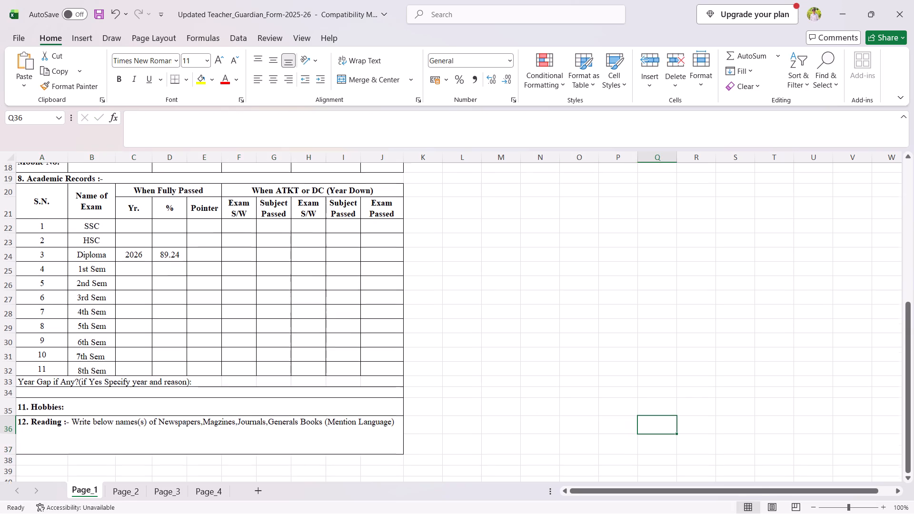
pyautogui.scroll(1, 646, 407)
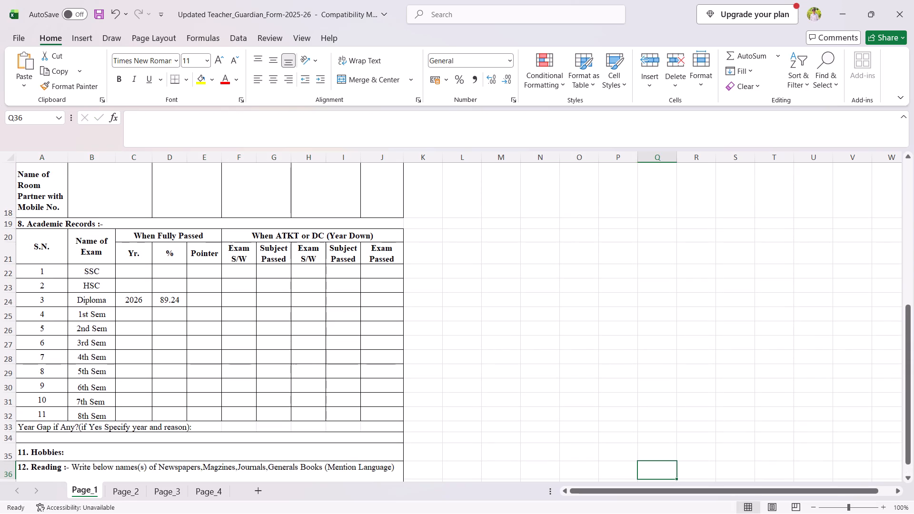
pyautogui.click(130, 273)
pyautogui.click(130, 273)
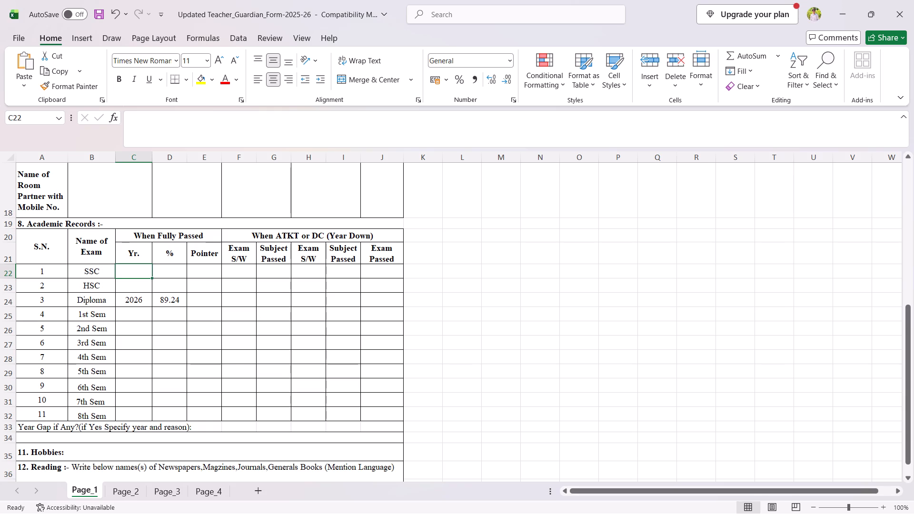
pyautogui.click(130, 273)
pyautogui.click(147, 276)
pyautogui.click(129, 271)
pyautogui.doubleClick(164, 326)
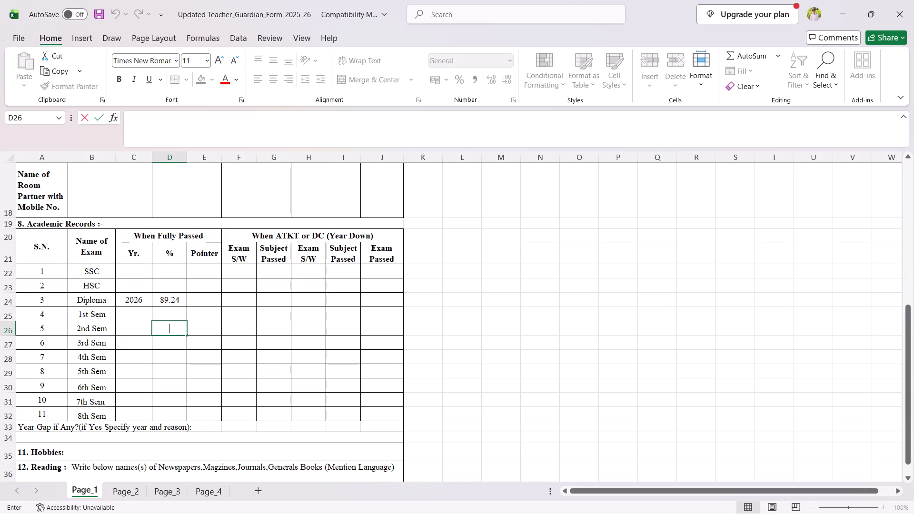
pyautogui.doubleClick(134, 272)
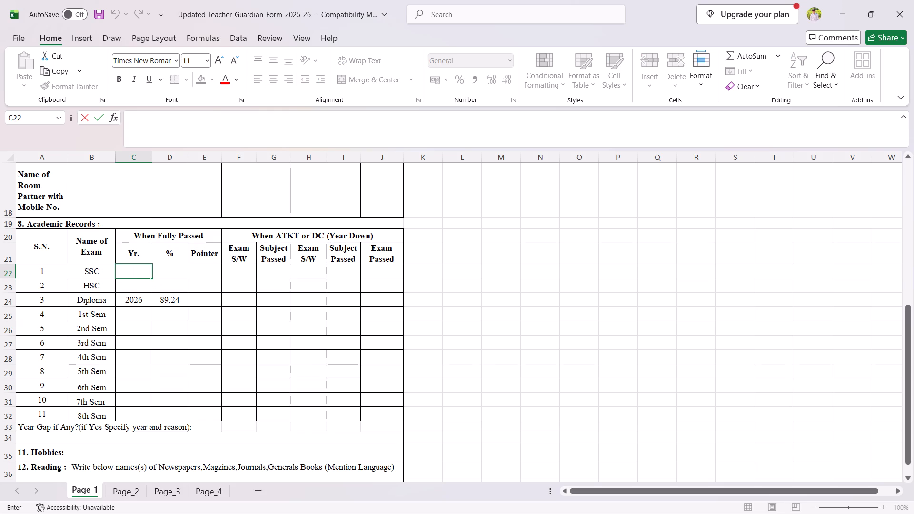
pyautogui.write('202')
pyautogui.press('3')
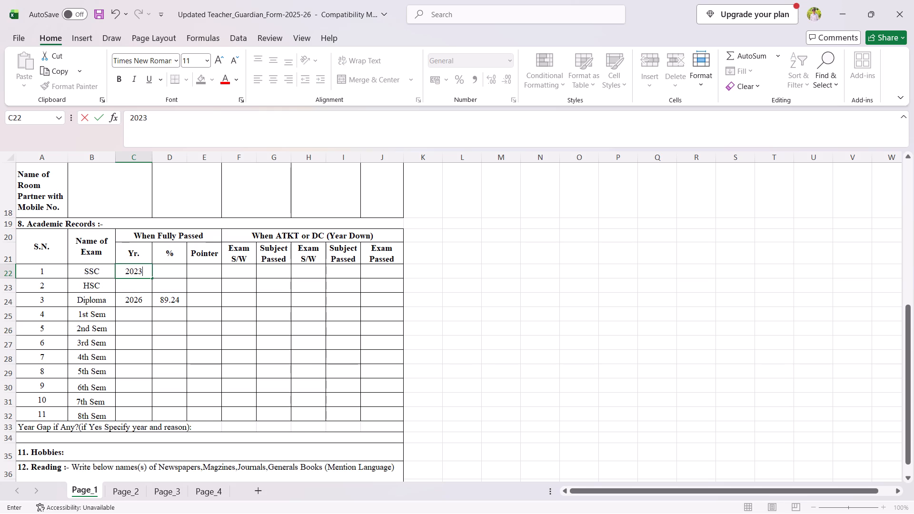
pyautogui.doubleClick(162, 274)
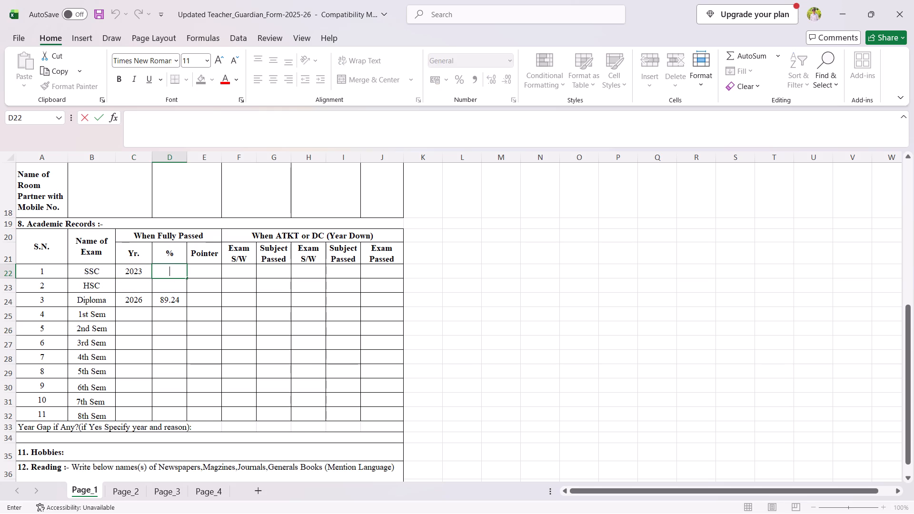
pyautogui.write('89.')
pyautogui.write('80')
pyautogui.click(199, 330)
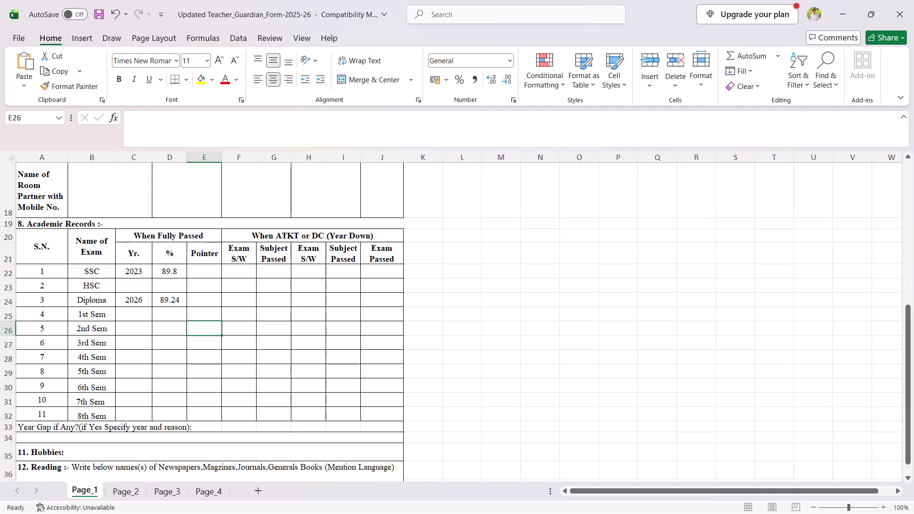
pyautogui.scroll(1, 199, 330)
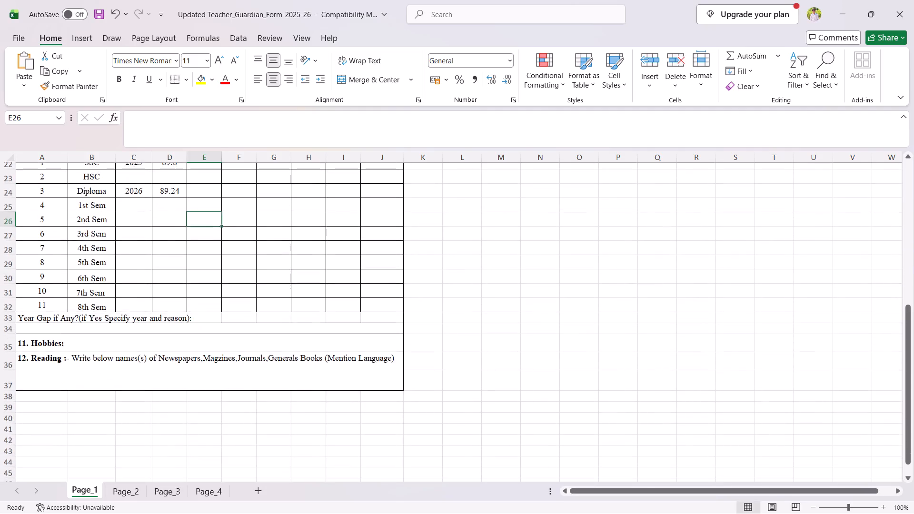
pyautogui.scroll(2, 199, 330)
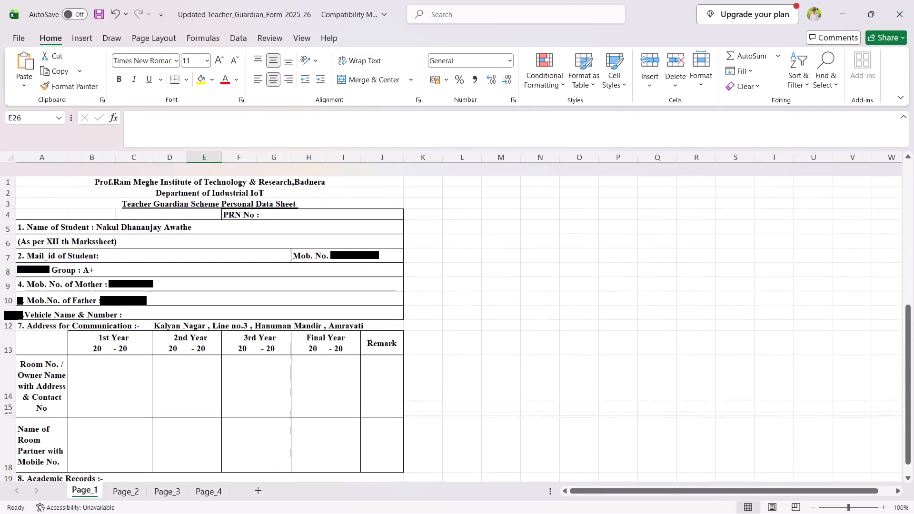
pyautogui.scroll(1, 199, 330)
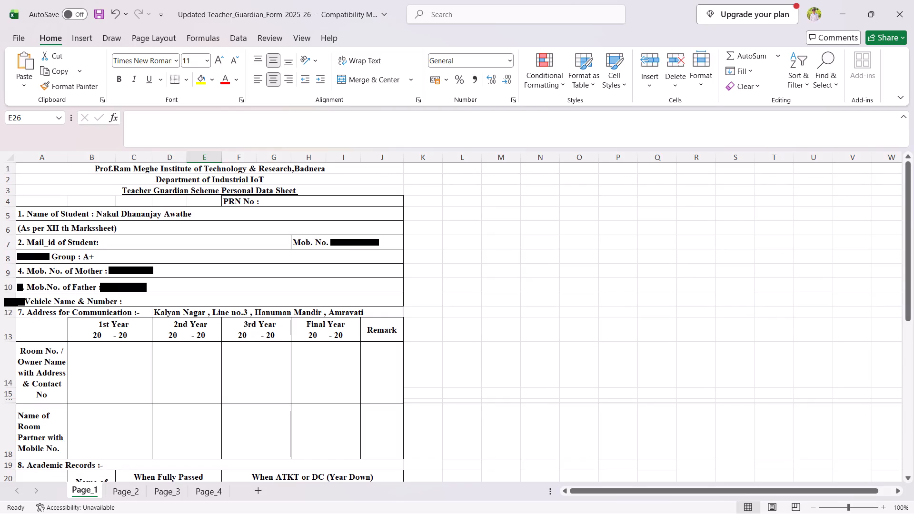
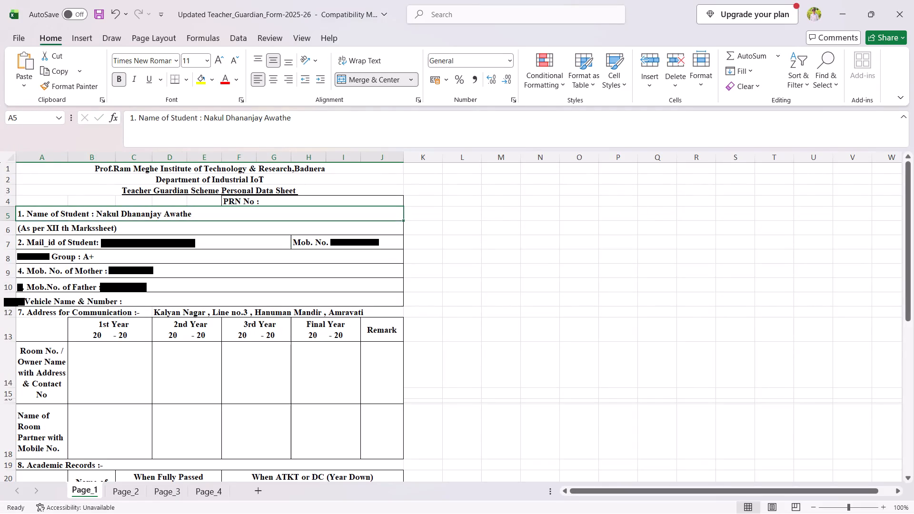
# Rewrite the student's name in A5 with the surname first, keeping the "1. Name of Student :" label.
pyautogui.doubleClick(198, 215)
pyautogui.press('BackSpace')
pyautogui.press('BackSpace')
pyautogui.press('BackSpace')
pyautogui.press('BackSpace')
pyautogui.press('BackSpace')
pyautogui.press('BackSpace')
pyautogui.press('BackSpace')
pyautogui.press('BackSpace')
pyautogui.press('BackSpace')
pyautogui.press('BackSpace')
pyautogui.press('BackSpace')
pyautogui.press('BackSpace')
pyautogui.press('BackSpace')
pyautogui.press('BackSpace')
pyautogui.press('BackSpace')
pyautogui.press('BackSpace')
pyautogui.press('BackSpace')
pyautogui.press('BackSpace')
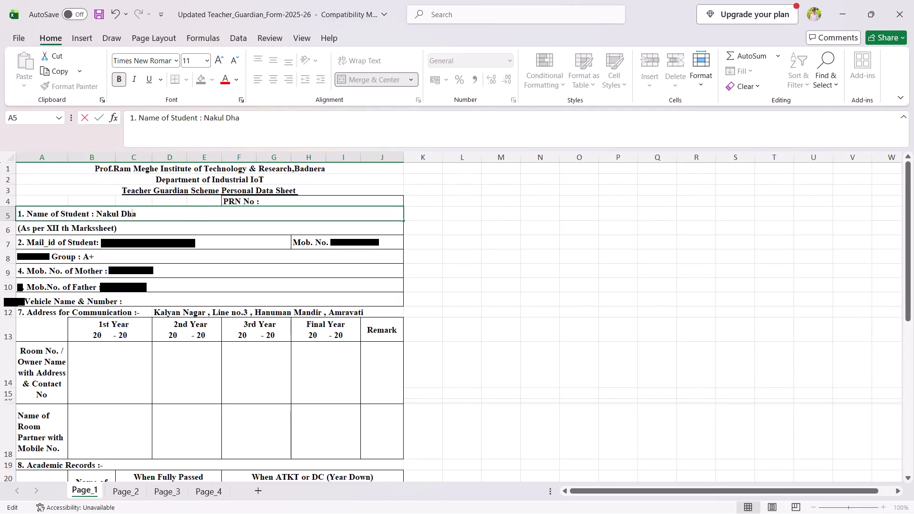
pyautogui.press('BackSpace')
pyautogui.press('BackSpace')
pyautogui.press('BackSpace')
pyautogui.press('BackSpace')
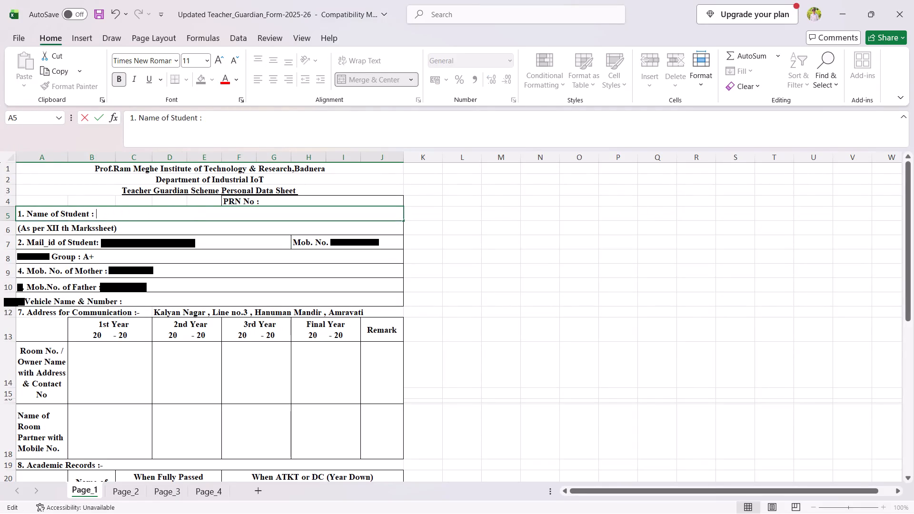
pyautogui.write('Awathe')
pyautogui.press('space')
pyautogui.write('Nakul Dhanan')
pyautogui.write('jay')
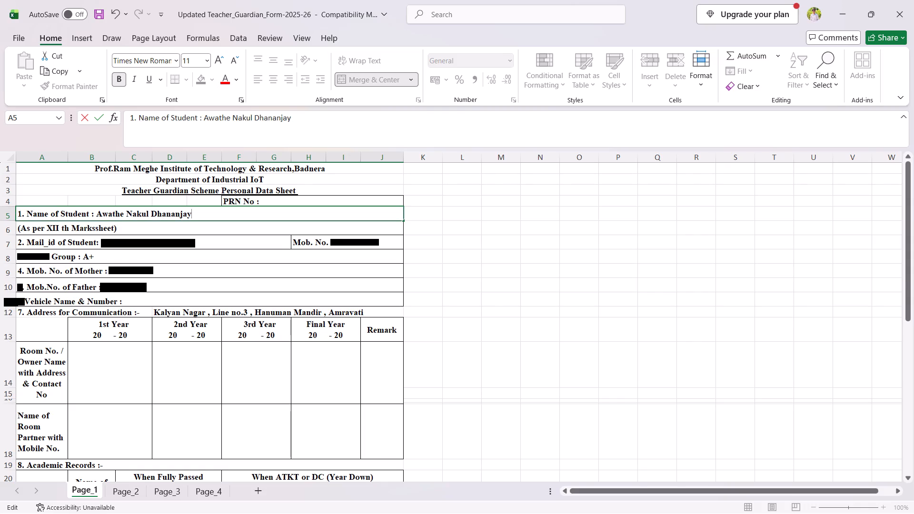
pyautogui.click(575, 230)
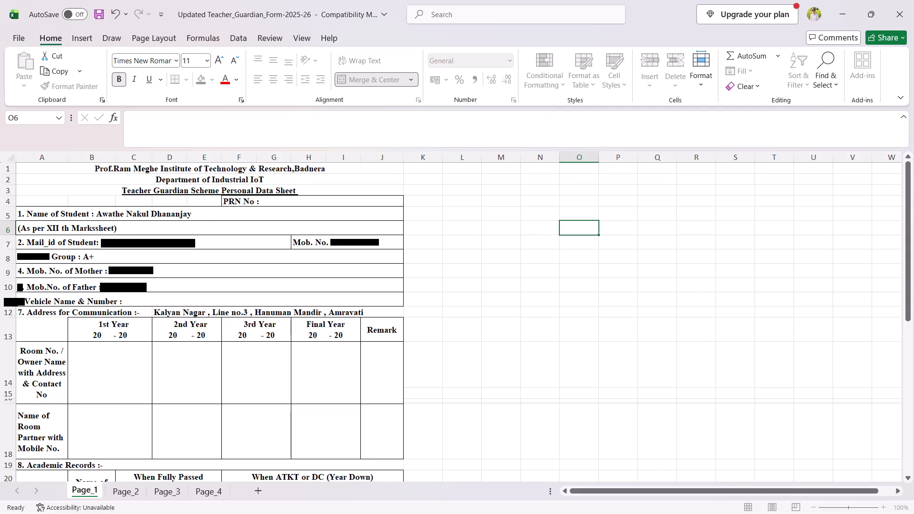
# Open the "6.Vehicle Name & Number :" entry in A11 for editing and add a space after the colon.
pyautogui.scroll(-1, 559, 320)
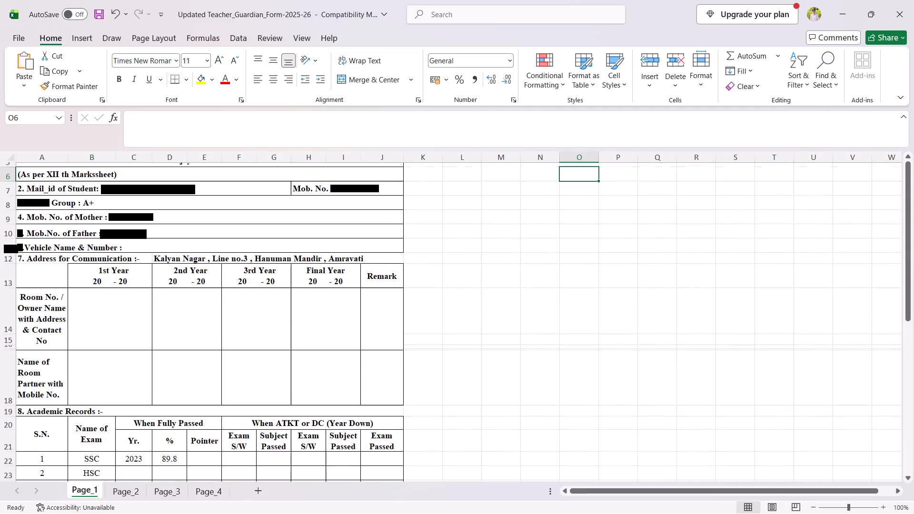
pyautogui.scroll(-1, 559, 320)
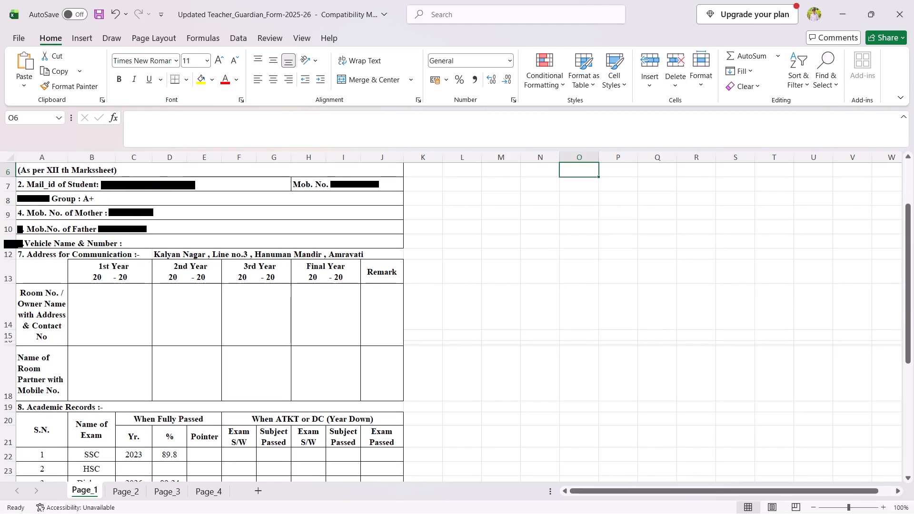
pyautogui.doubleClick(279, 243)
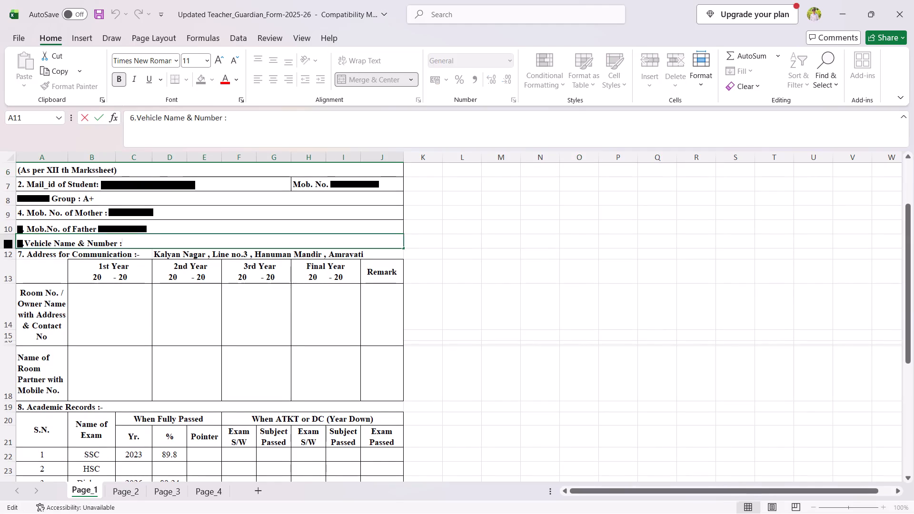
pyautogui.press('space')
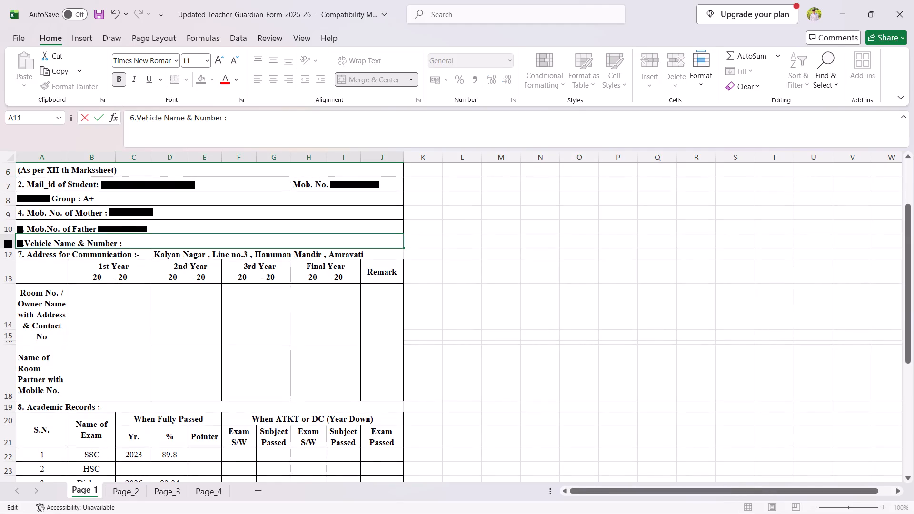
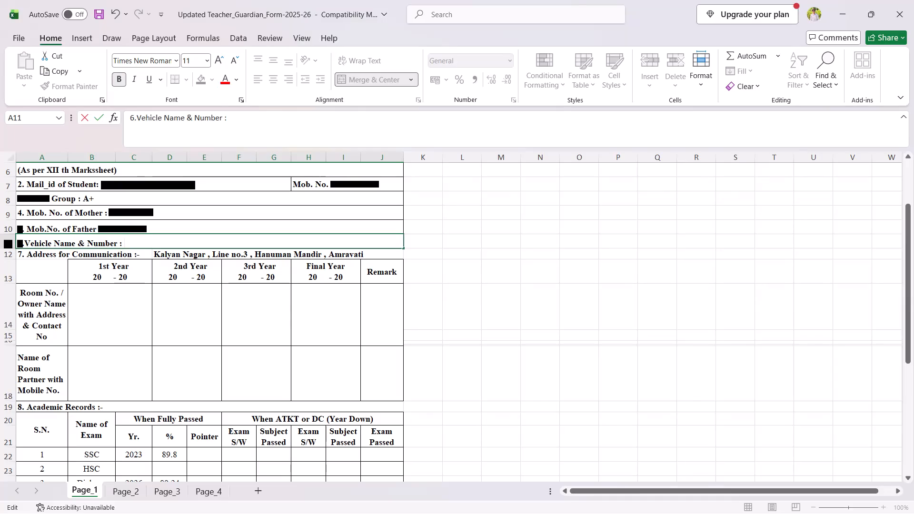
# Enter the vehicle registration number after the "6.Vehicle Name & Number :" label in A11 of Page_1.
pyautogui.click(201, 242)
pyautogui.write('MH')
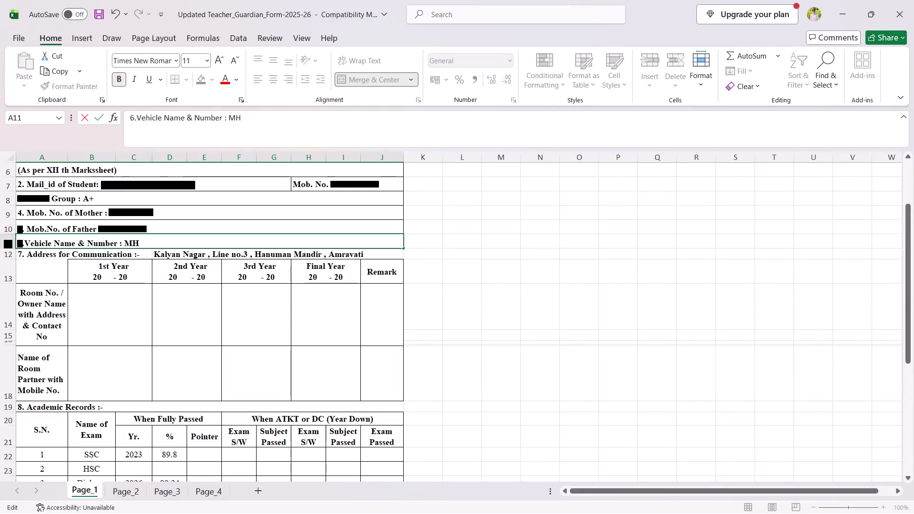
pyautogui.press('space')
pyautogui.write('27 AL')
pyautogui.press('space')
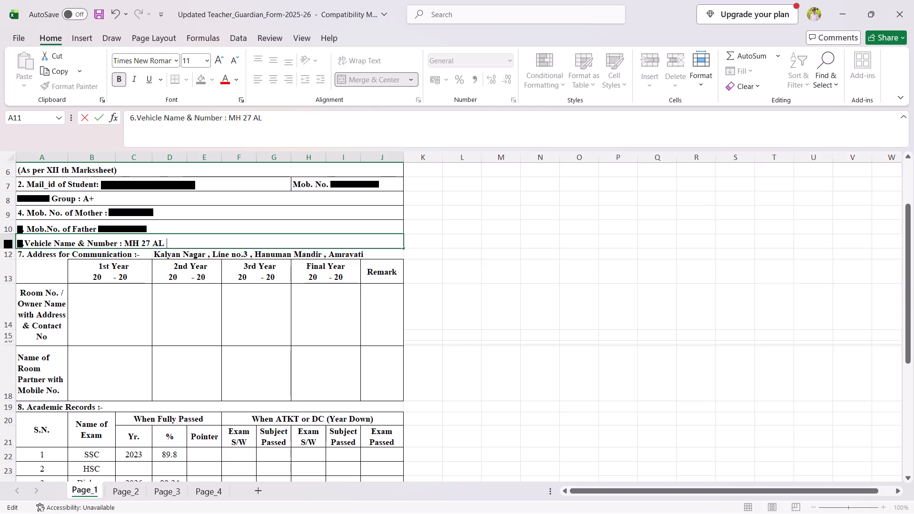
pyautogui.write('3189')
pyautogui.click(440, 324)
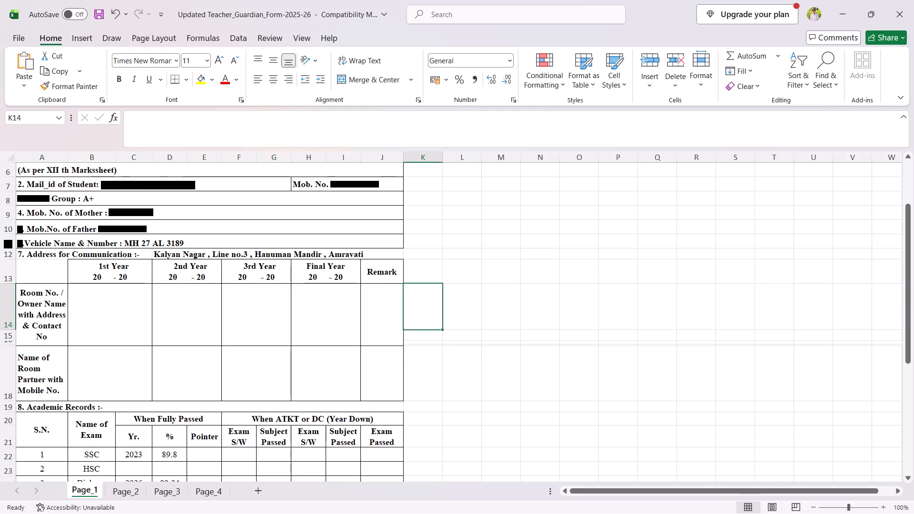
# On Page_2, enter "9th Pass" after the "Father's Education:-" label in the Family Background section.
pyautogui.scroll(-7, 440, 324)
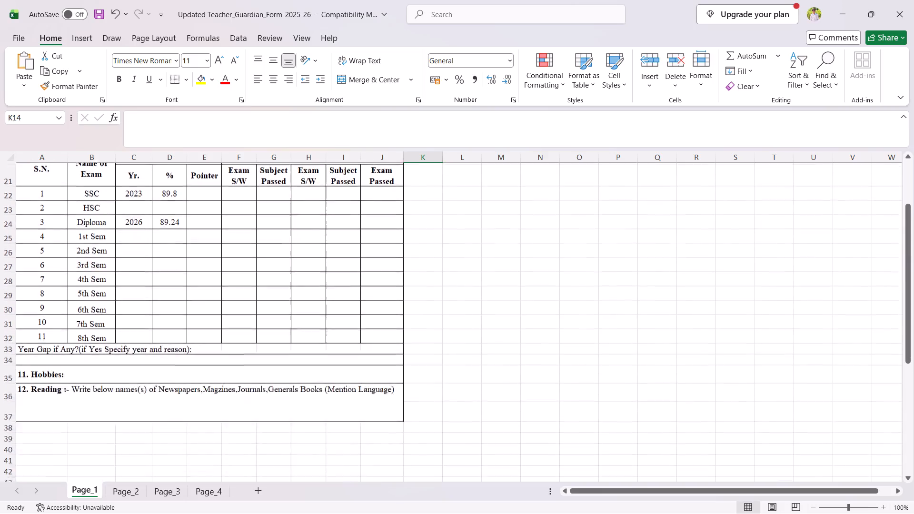
pyautogui.scroll(1, 440, 324)
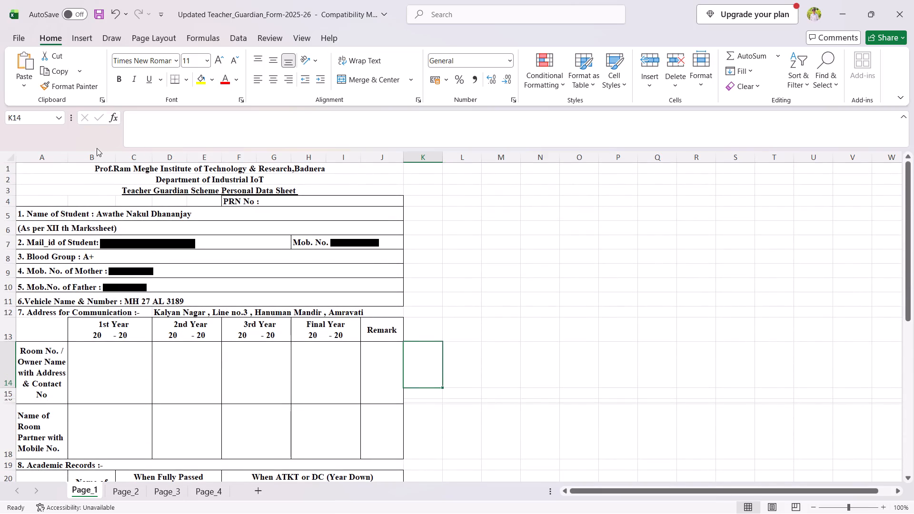
pyautogui.click(131, 487)
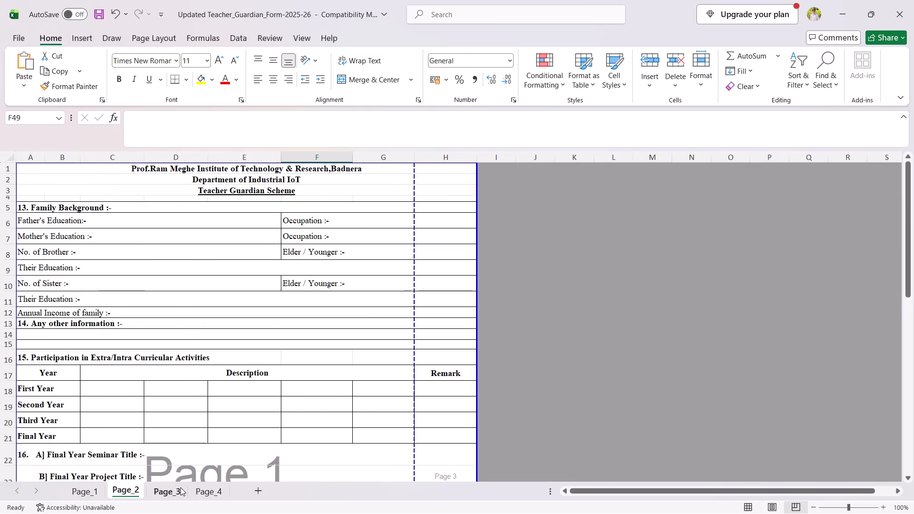
pyautogui.click(180, 487)
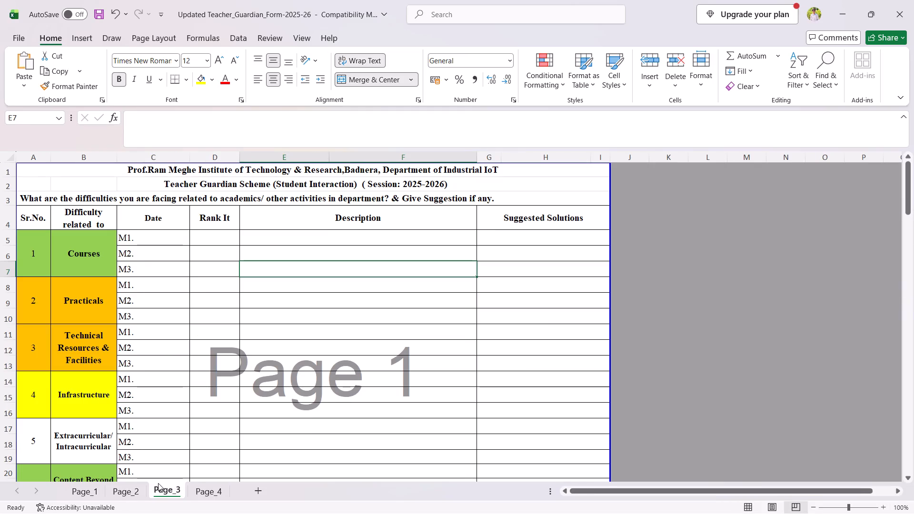
pyautogui.click(129, 488)
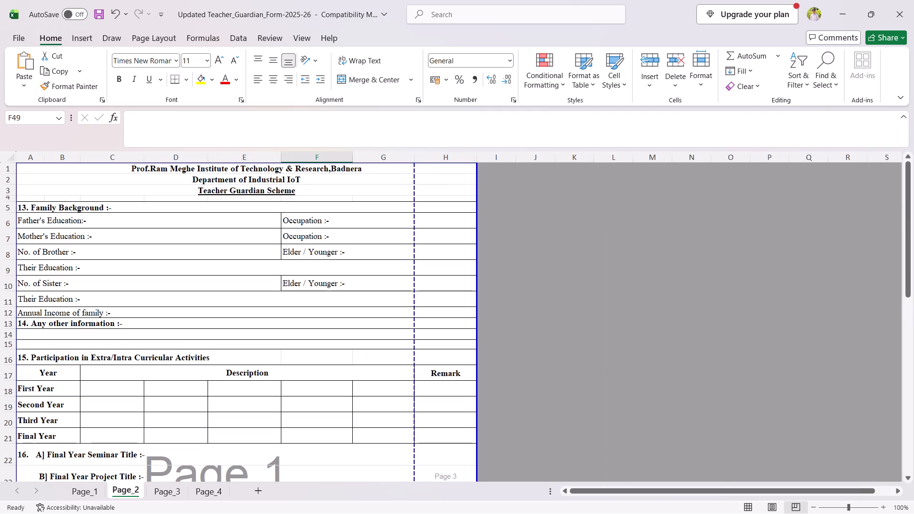
pyautogui.doubleClick(115, 218)
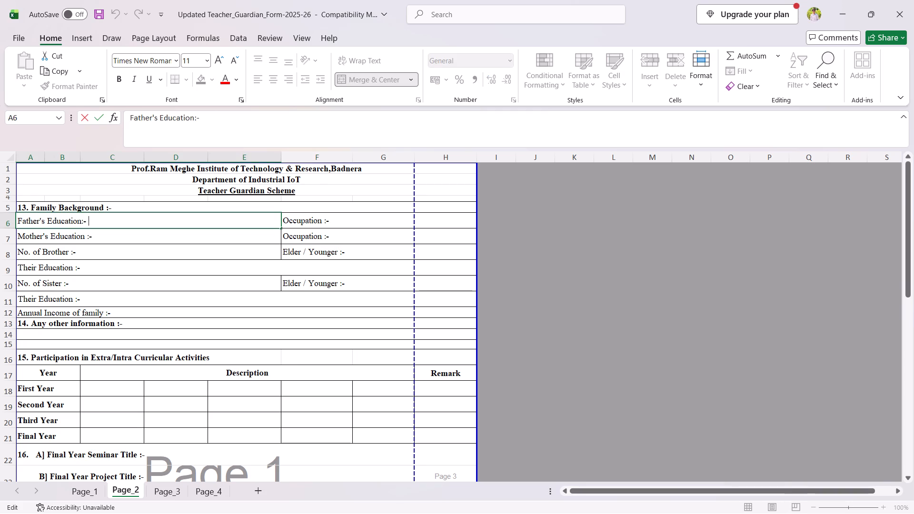
pyautogui.press('BackSpace')
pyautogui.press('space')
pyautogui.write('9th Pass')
# Fill in the mother's details in row 7 with education "M.A" and occupation "House Wife".
pyautogui.click(108, 237)
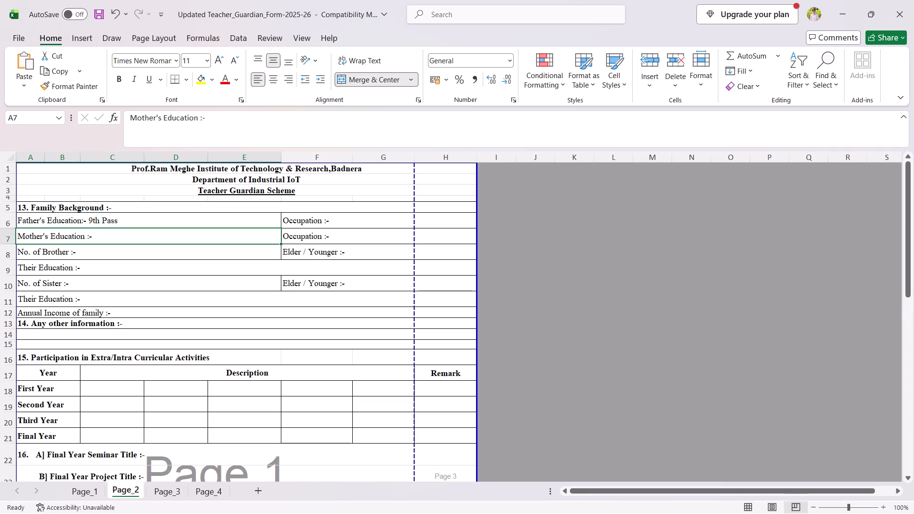
pyautogui.doubleClick(108, 237)
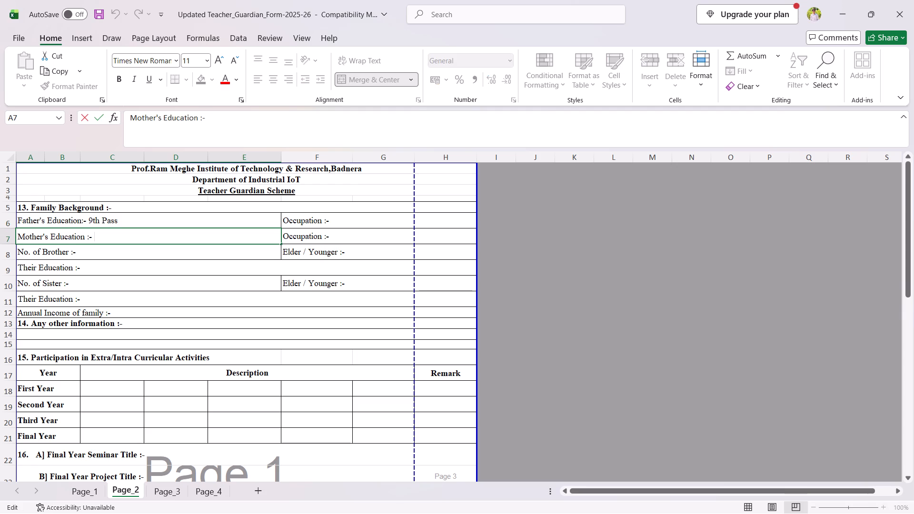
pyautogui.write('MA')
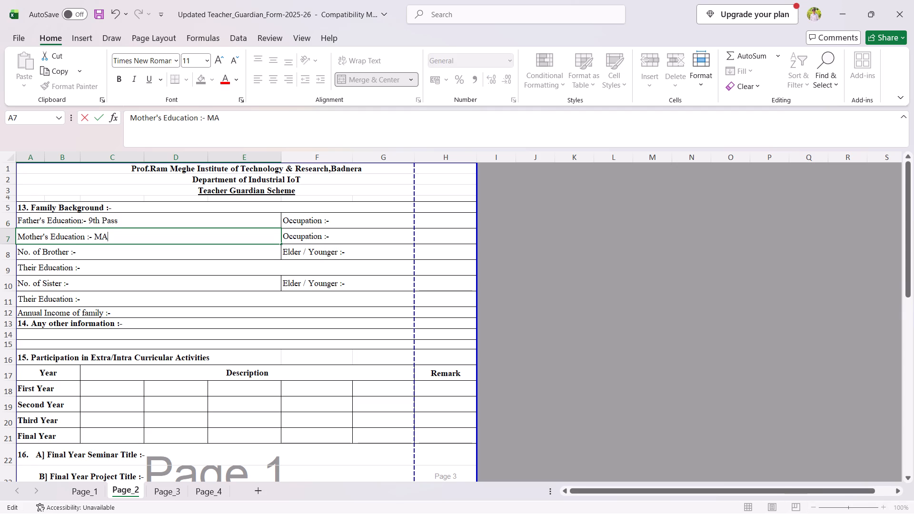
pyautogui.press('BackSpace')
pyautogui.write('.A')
pyautogui.doubleClick(339, 237)
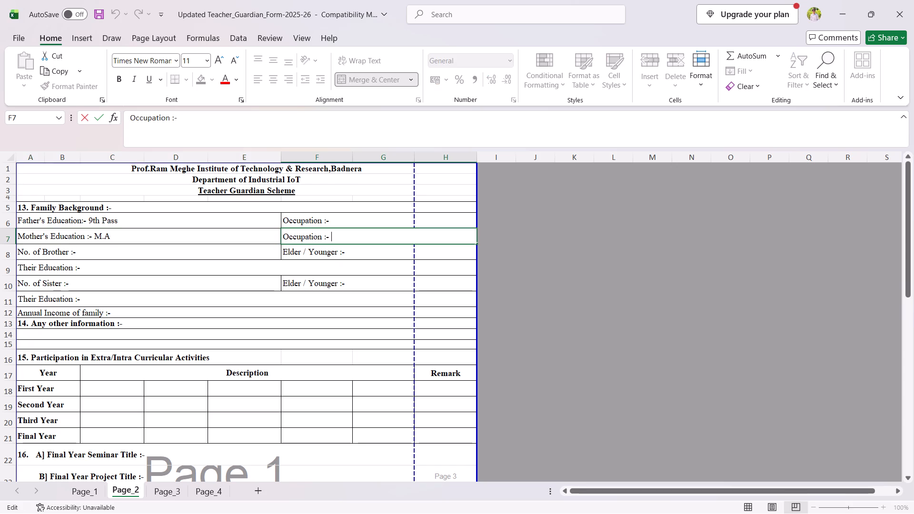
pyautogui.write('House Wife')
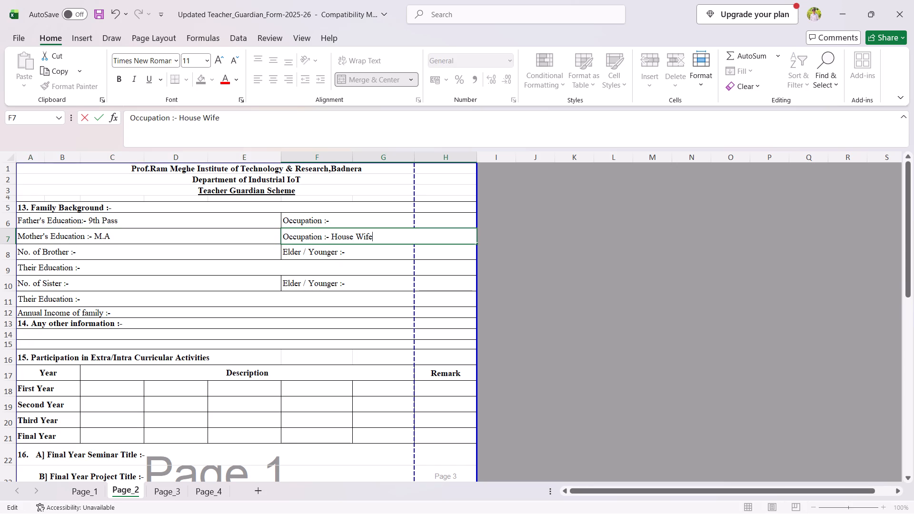
# Fill in the brother details in row 8 with "1" as the number of brothers and "Younger" for Elder / Younger.
pyautogui.doubleClick(151, 252)
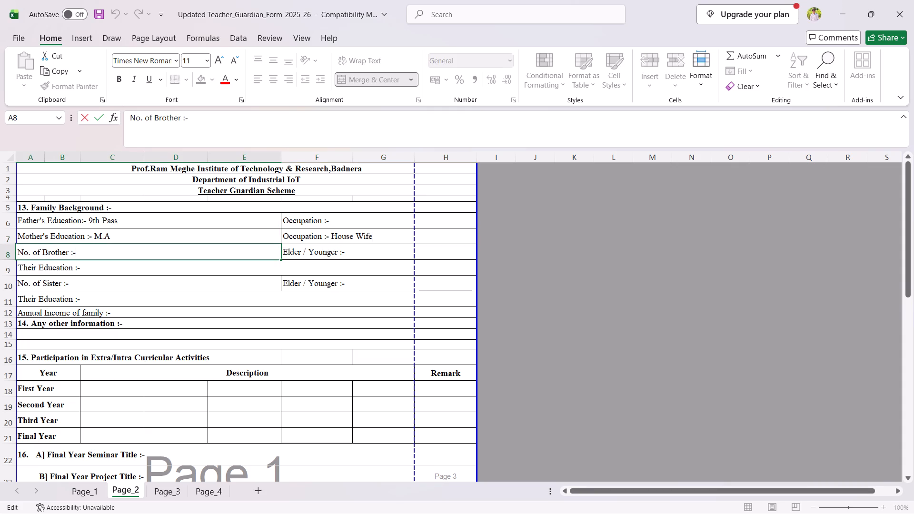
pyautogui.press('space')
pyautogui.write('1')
pyautogui.doubleClick(348, 251)
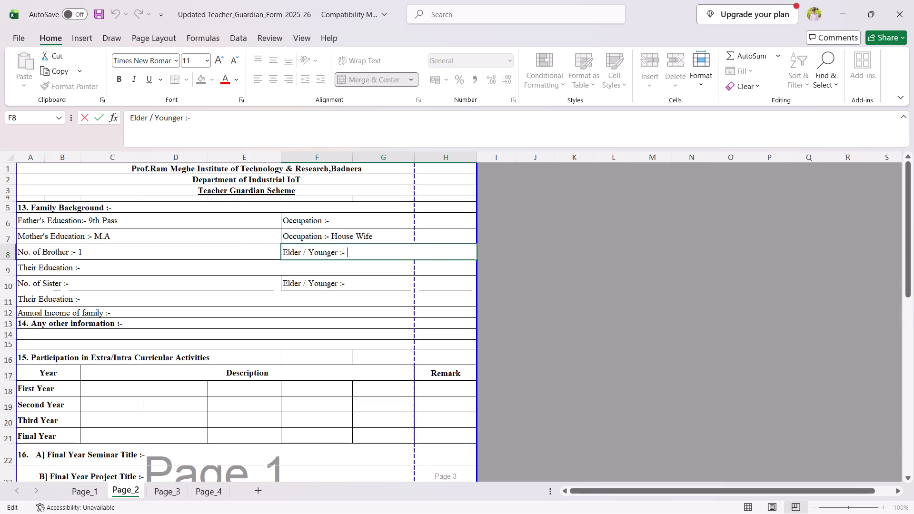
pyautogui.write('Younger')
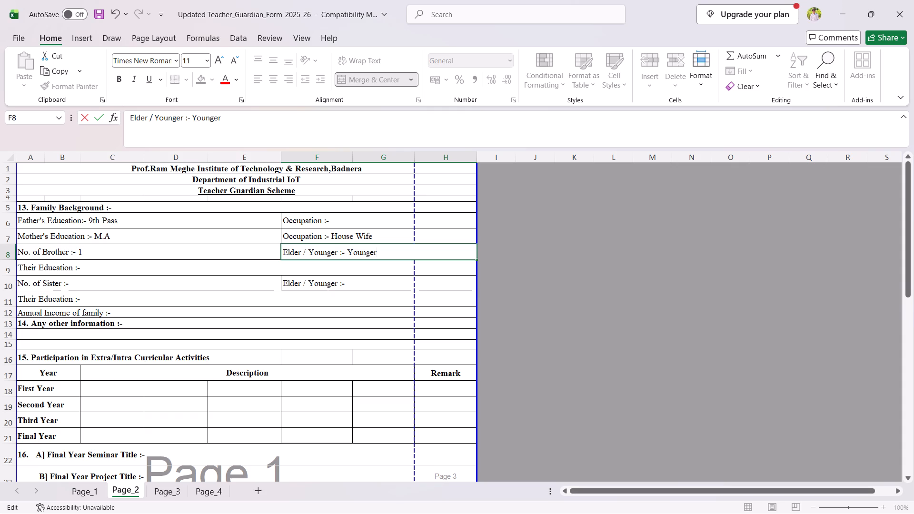
# Enter "Studying in 6th class" after the "Their Education :-" label in A11, below the sister row.
pyautogui.doubleClick(189, 301)
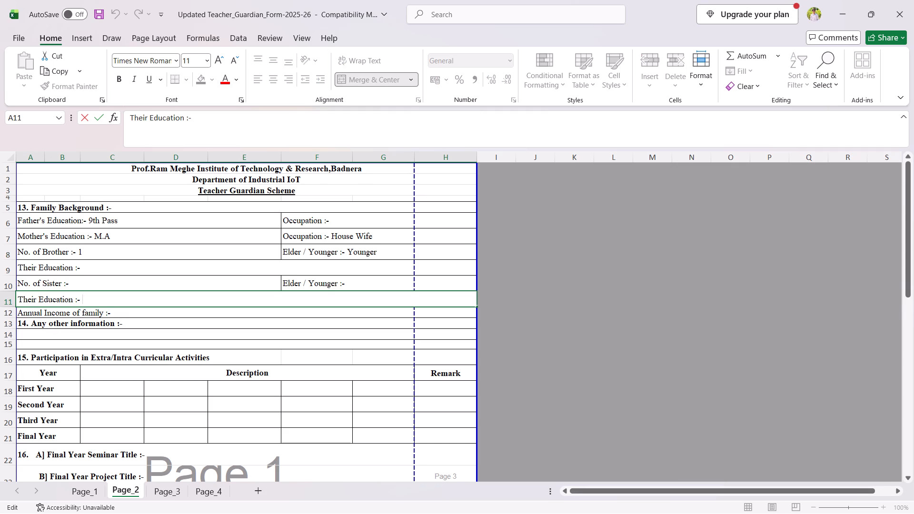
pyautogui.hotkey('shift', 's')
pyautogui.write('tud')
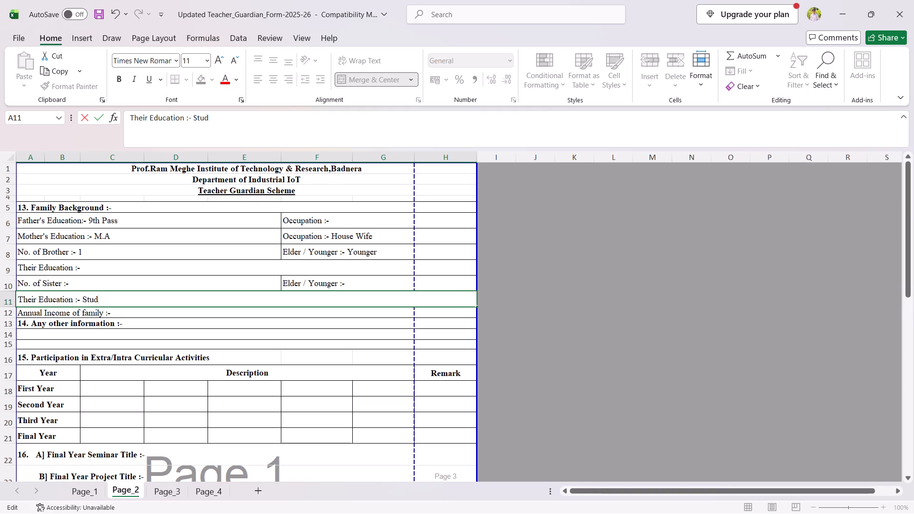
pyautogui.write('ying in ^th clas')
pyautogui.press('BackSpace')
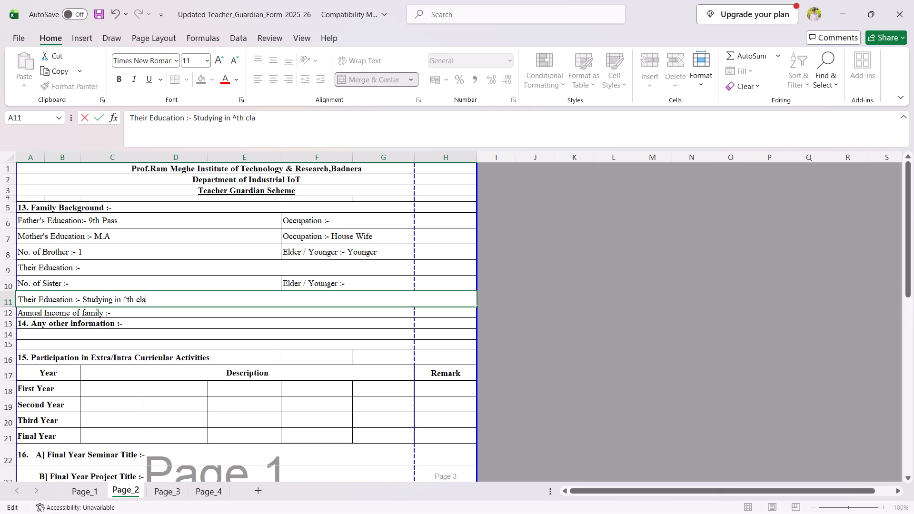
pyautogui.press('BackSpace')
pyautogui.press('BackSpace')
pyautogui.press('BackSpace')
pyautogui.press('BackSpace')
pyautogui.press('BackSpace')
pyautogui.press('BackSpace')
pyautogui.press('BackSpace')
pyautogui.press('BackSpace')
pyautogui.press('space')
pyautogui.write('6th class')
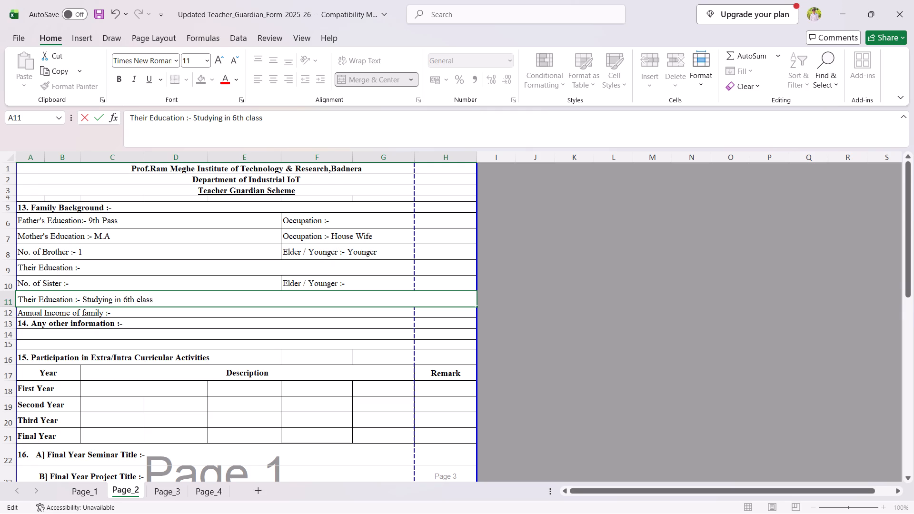
# Enter "250000" after the "Annual Income of family :-" label in row 12 of the Family Background section.
pyautogui.doubleClick(147, 314)
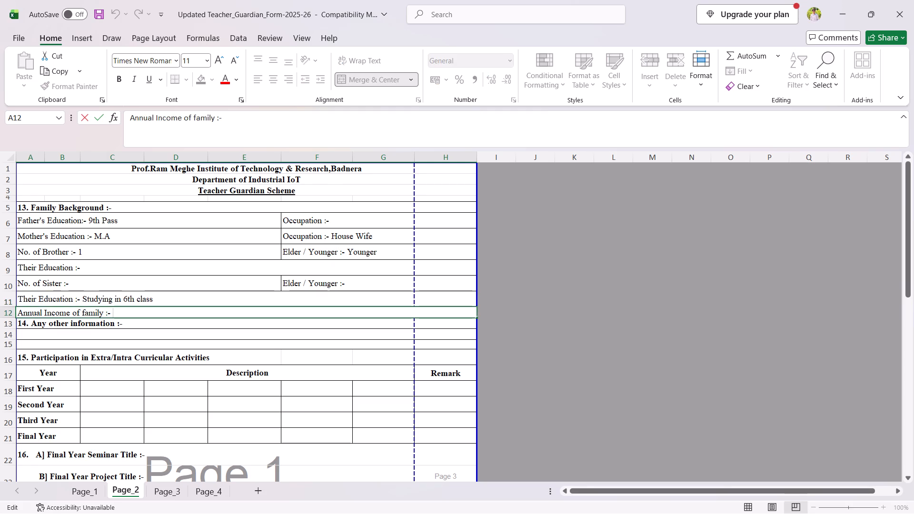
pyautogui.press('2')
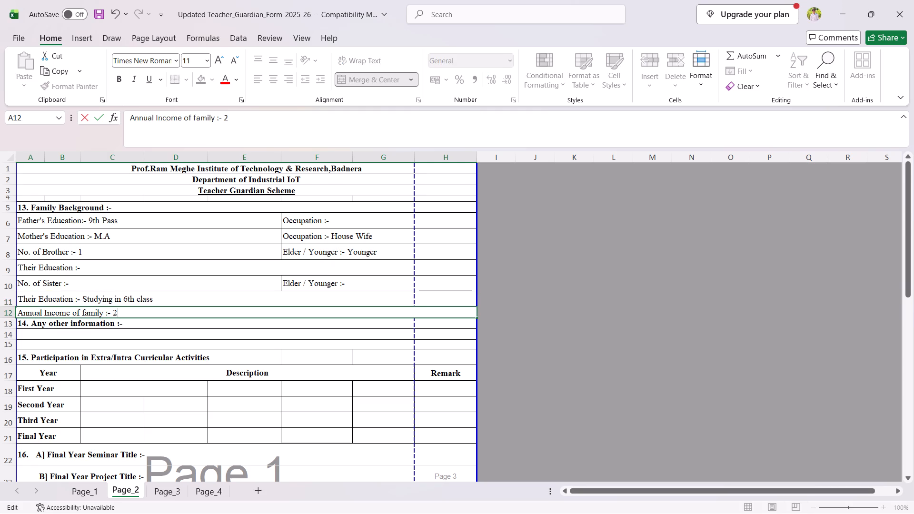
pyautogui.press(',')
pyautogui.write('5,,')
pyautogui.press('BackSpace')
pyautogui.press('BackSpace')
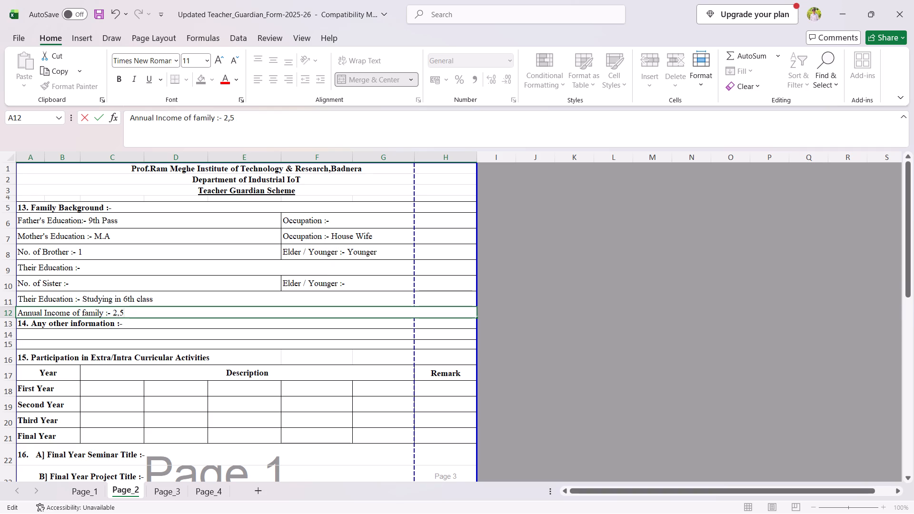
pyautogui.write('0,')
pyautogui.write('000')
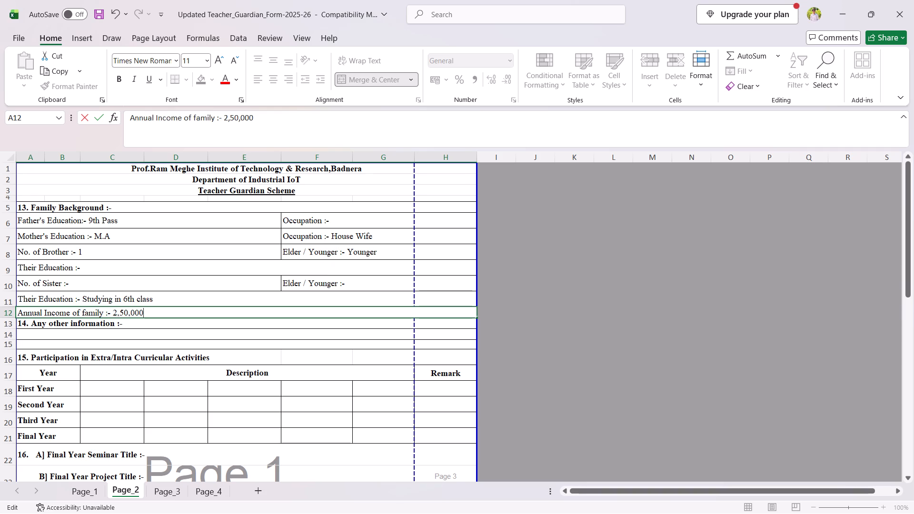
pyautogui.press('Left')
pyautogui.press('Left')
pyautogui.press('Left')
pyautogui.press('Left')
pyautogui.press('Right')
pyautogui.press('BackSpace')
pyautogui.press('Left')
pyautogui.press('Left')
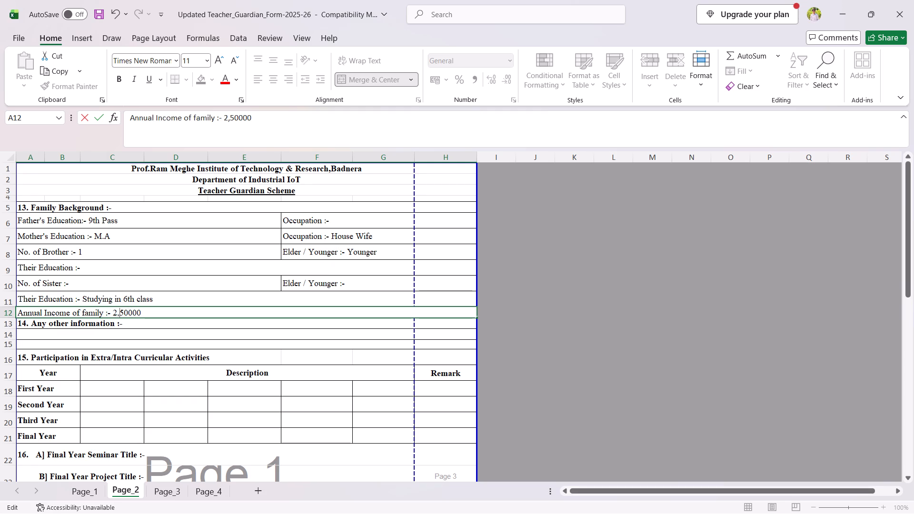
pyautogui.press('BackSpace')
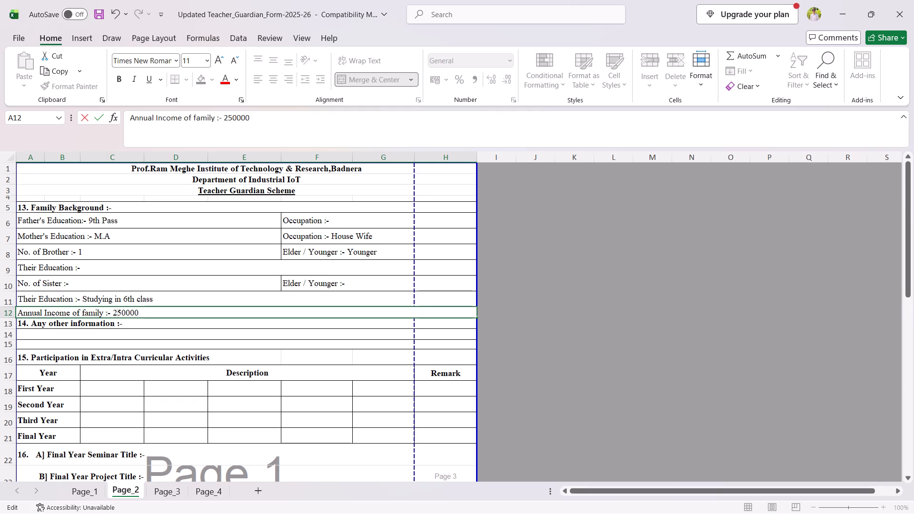
pyautogui.click(152, 314)
# Open the first Description cell of the Second Year row (C19) for entry, in section 15 on extra/intra curricular activities.
pyautogui.scroll(-1, 147, 326)
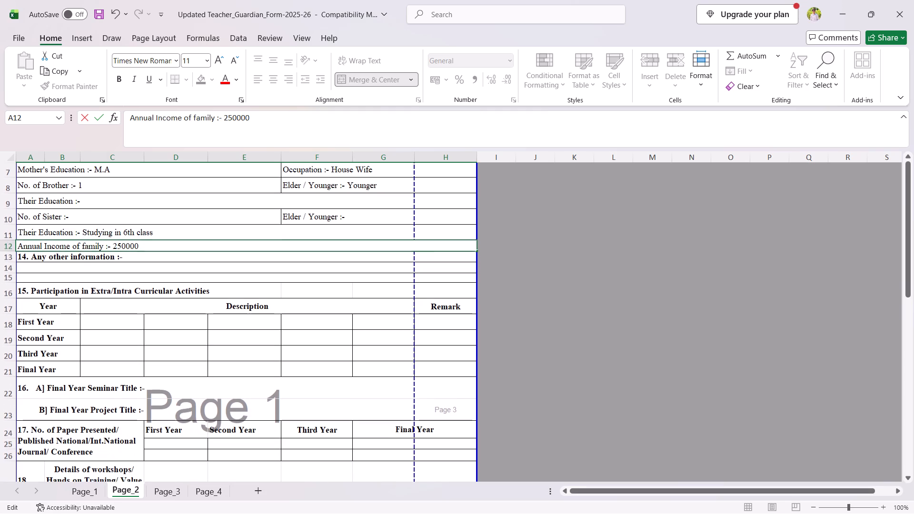
pyautogui.scroll(-2, 147, 326)
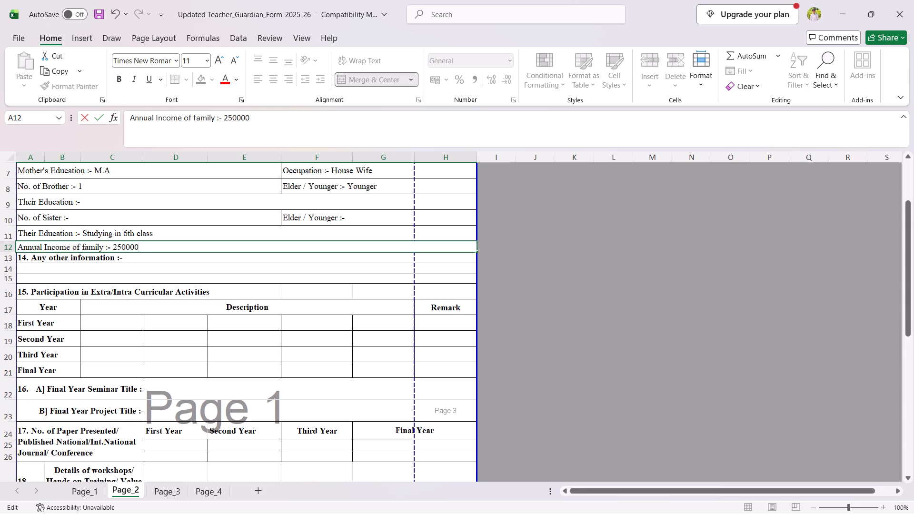
pyautogui.hscroll(1, 147, 326)
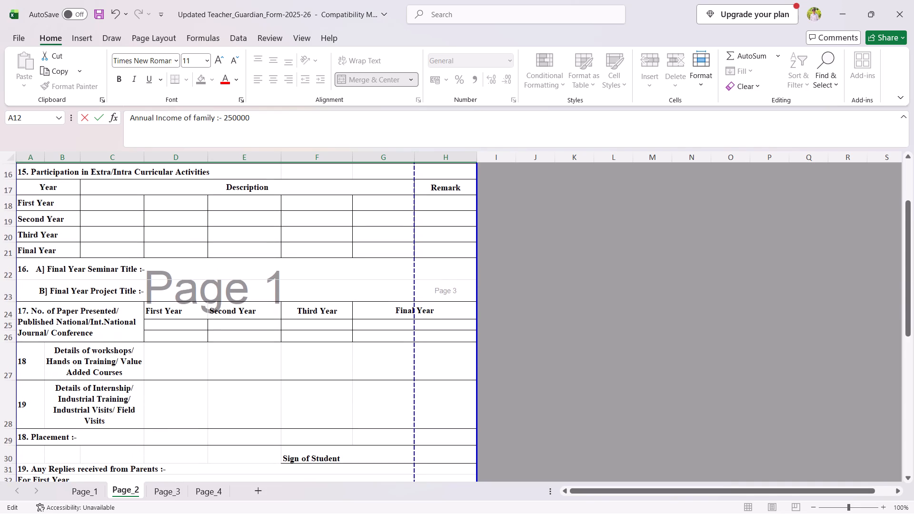
pyautogui.hscroll(1, 147, 326)
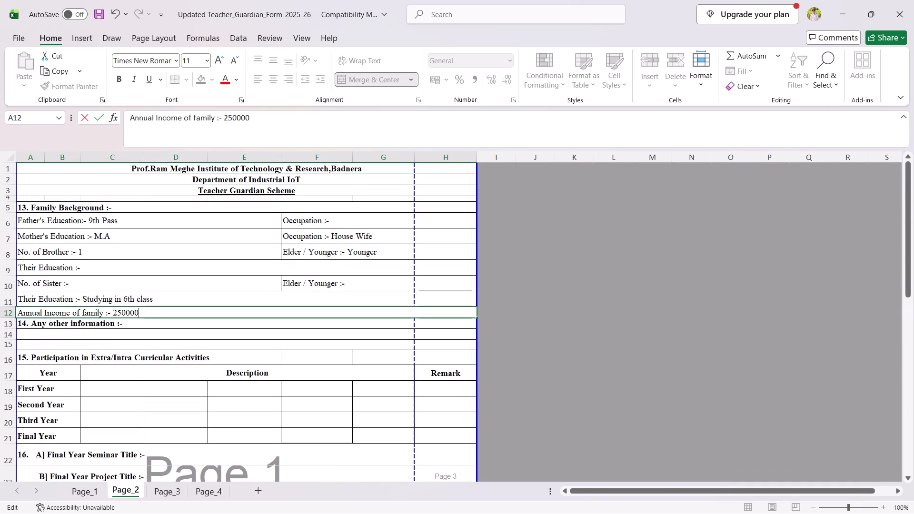
pyautogui.scroll(-1, 147, 326)
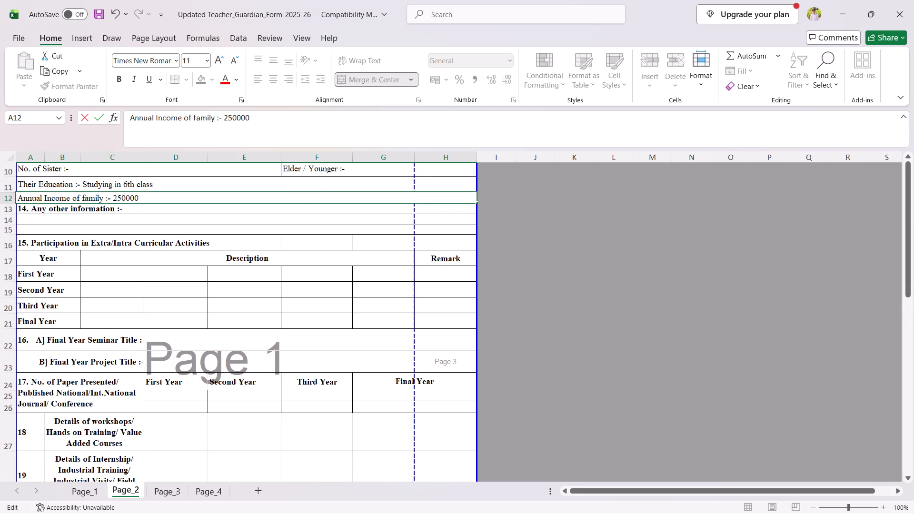
pyautogui.scroll(-2, 147, 326)
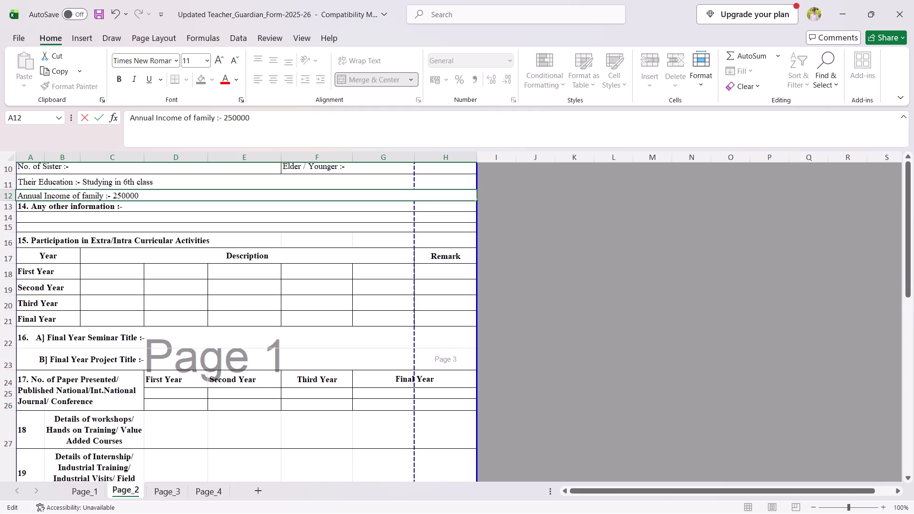
pyautogui.scroll(-2, 147, 326)
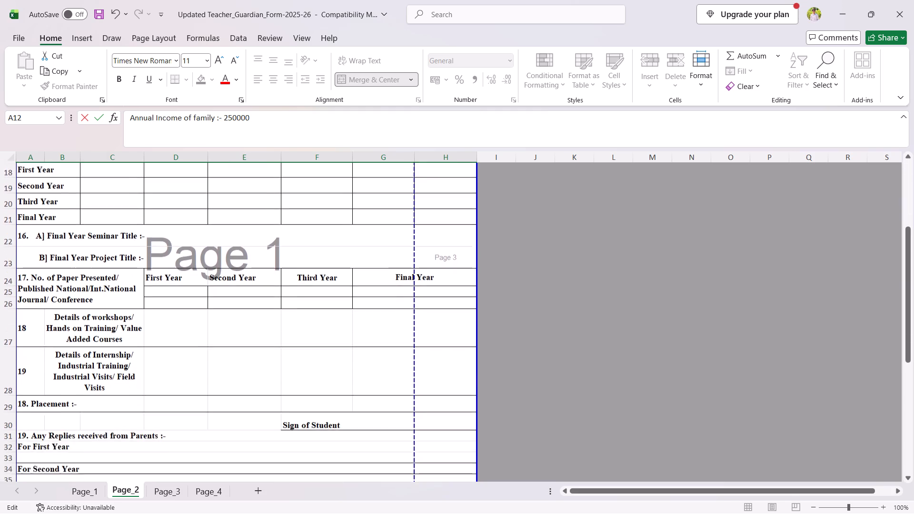
pyautogui.scroll(-1, 147, 326)
pyautogui.scroll(1, 147, 326)
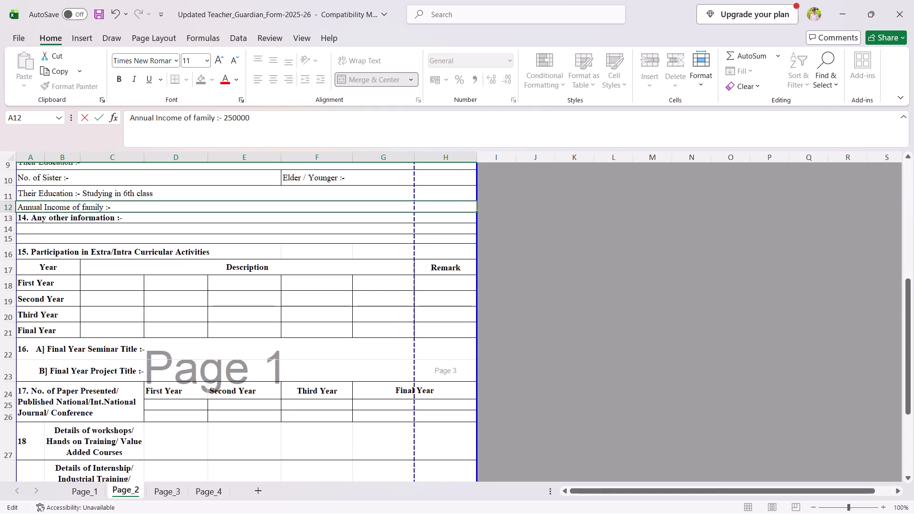
pyautogui.scroll(1, 147, 326)
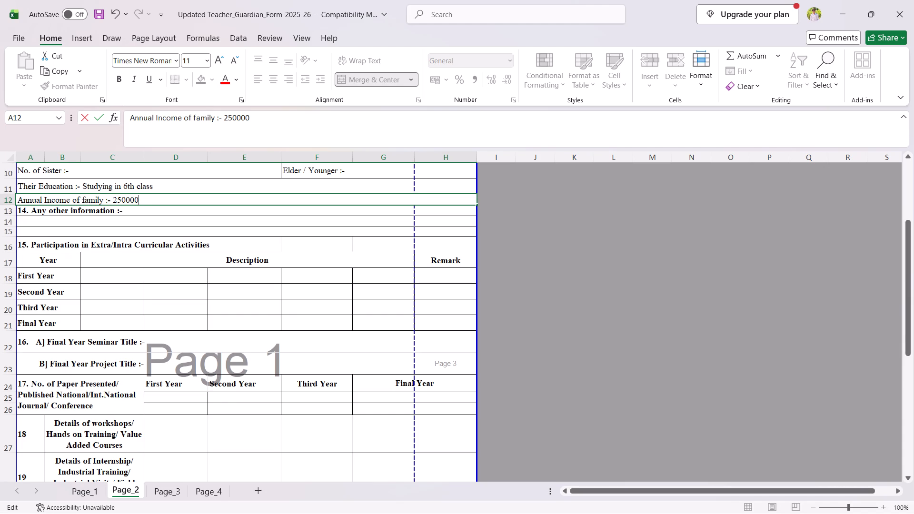
pyautogui.click(116, 290)
pyautogui.doubleClick(116, 290)
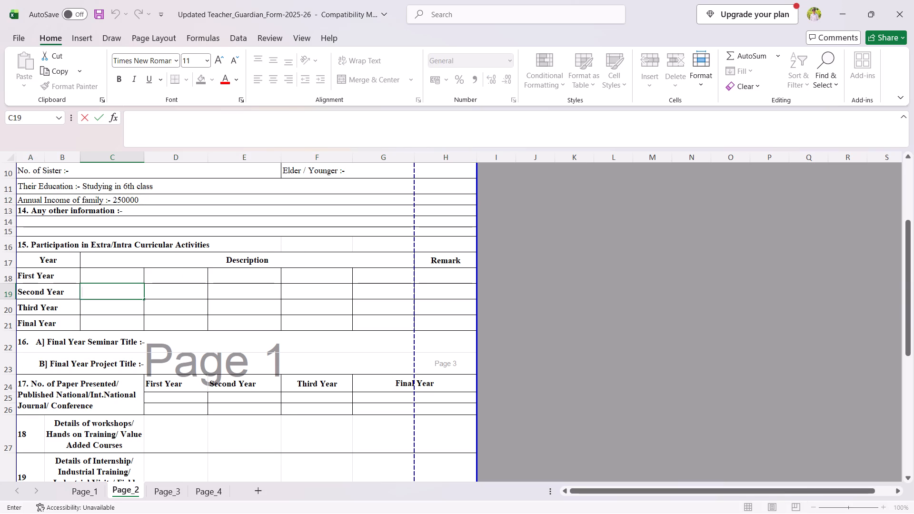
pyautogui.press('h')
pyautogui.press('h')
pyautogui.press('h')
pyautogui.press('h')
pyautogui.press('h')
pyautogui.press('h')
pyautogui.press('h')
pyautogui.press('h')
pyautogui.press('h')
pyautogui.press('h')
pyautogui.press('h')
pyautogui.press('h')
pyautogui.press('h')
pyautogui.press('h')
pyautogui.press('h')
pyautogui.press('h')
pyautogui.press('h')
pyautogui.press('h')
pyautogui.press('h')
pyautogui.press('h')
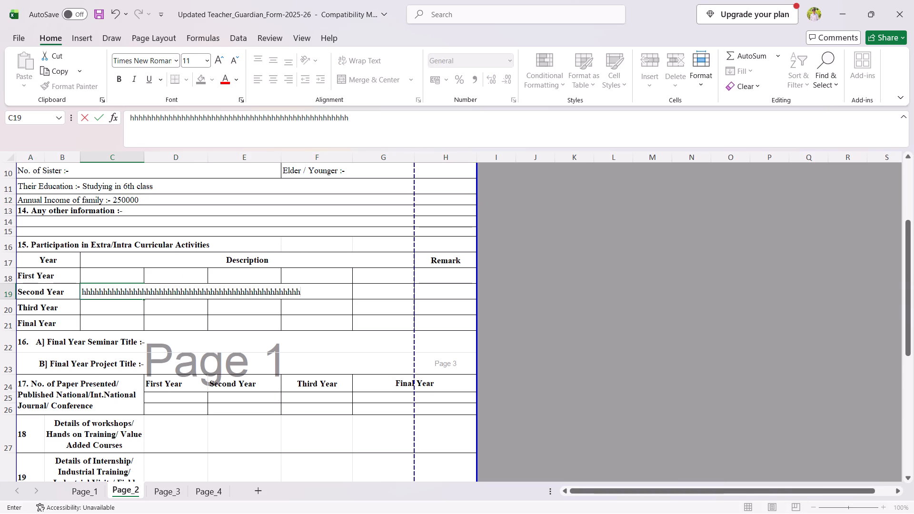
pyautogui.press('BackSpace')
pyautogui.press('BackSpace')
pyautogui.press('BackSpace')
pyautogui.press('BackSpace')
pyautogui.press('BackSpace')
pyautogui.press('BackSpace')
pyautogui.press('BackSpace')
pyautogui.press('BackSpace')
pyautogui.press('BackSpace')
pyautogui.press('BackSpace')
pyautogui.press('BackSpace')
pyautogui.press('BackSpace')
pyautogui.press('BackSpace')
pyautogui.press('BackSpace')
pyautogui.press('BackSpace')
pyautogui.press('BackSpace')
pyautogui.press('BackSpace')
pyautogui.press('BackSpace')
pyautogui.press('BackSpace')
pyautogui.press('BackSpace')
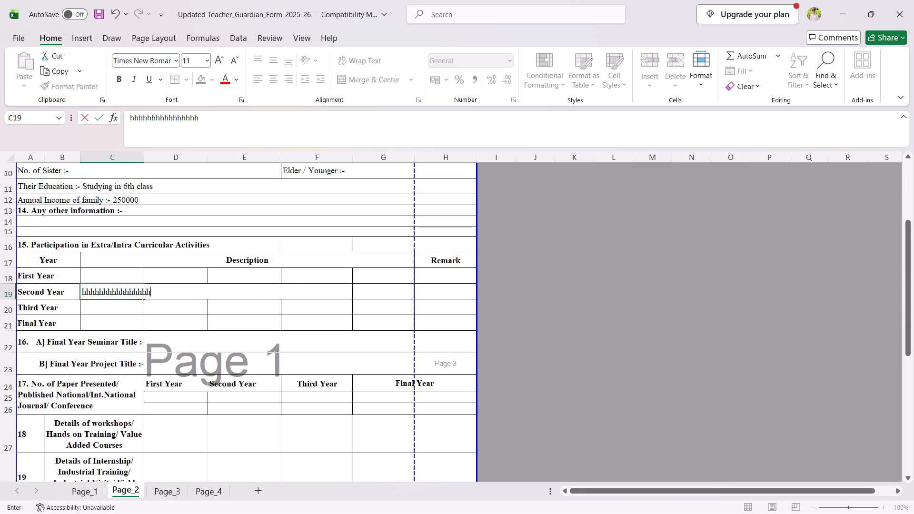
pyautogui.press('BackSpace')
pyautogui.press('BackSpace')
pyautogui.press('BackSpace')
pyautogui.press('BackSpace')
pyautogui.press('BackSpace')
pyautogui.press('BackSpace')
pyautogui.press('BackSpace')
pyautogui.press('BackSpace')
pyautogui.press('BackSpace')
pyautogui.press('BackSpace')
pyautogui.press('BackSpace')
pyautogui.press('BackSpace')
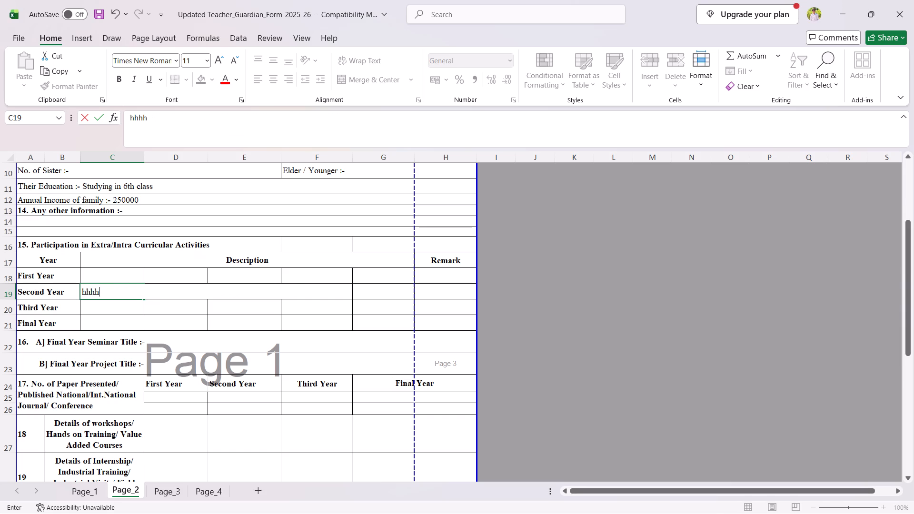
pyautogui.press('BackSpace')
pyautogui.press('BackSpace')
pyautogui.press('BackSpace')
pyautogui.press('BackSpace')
# Enter "MITRA Championship (Sports - Kabbaddi)" as the Second Year description in C19.
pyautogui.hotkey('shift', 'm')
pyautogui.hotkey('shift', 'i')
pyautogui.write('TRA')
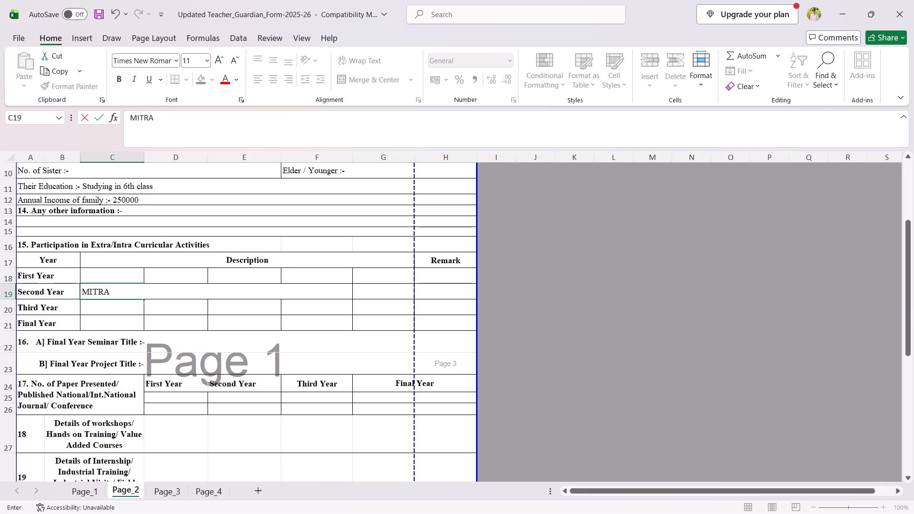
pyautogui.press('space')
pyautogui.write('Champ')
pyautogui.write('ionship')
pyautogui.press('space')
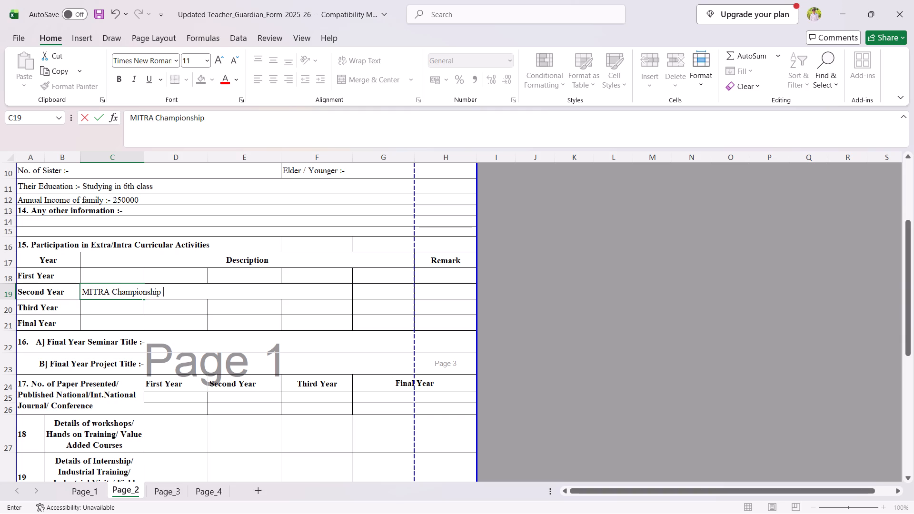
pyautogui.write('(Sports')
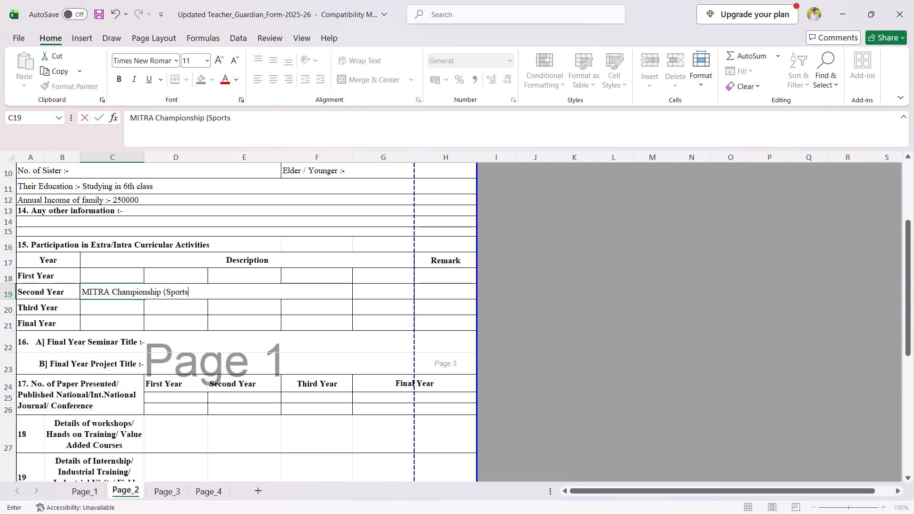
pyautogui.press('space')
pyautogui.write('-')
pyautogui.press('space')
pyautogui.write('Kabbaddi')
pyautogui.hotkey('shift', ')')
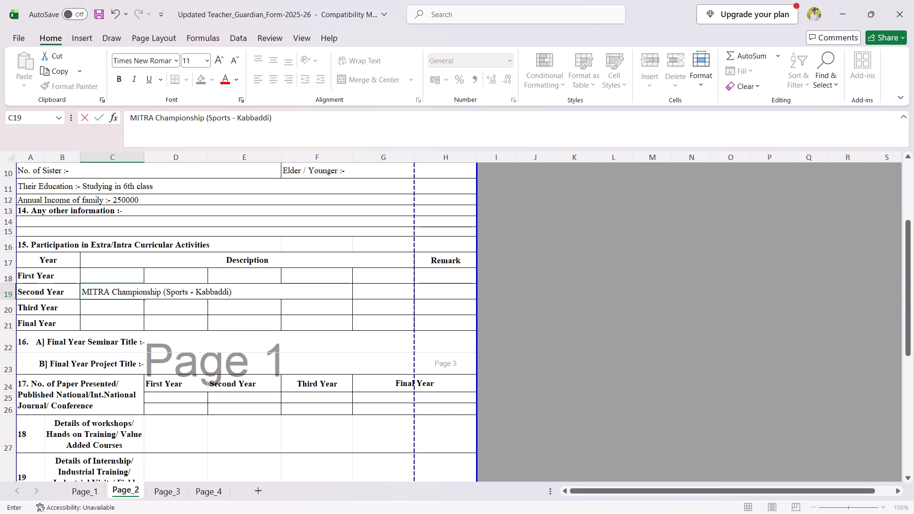
pyautogui.click(607, 322)
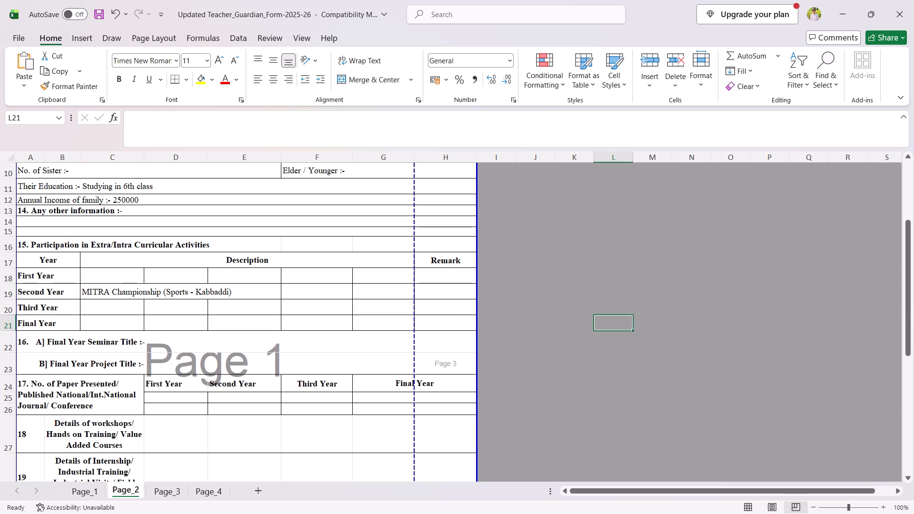
# Review the Page_2 form from the family background section down to the office-use table for fields still needing details.
pyautogui.click(367, 341)
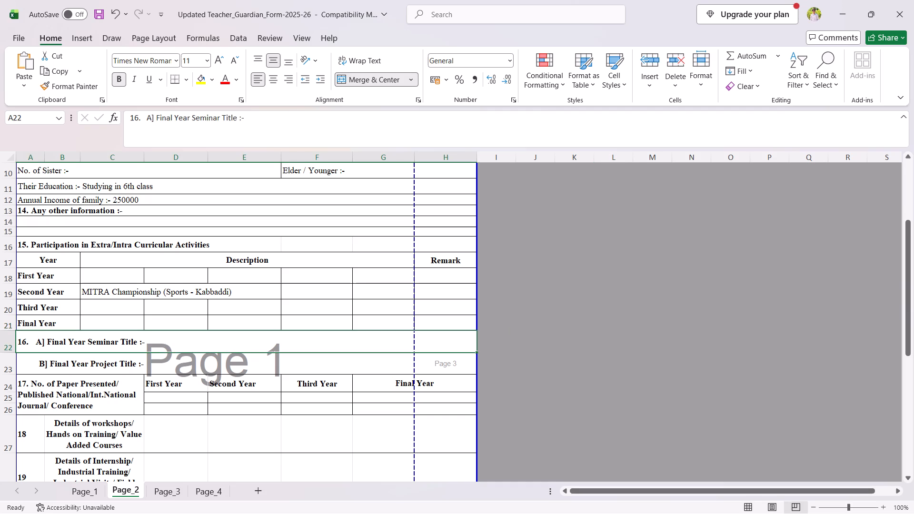
pyautogui.click(334, 263)
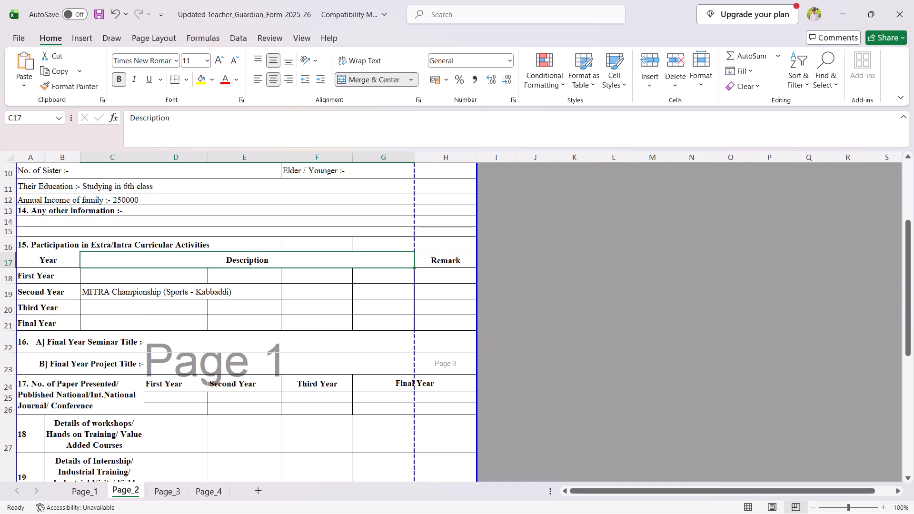
pyautogui.scroll(-4, 334, 263)
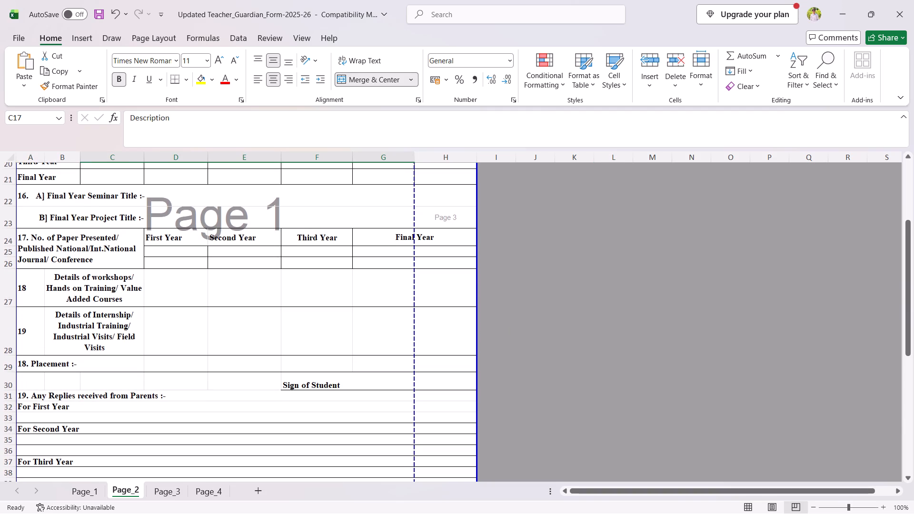
pyautogui.scroll(-1, 334, 263)
pyautogui.hscroll(1, 334, 263)
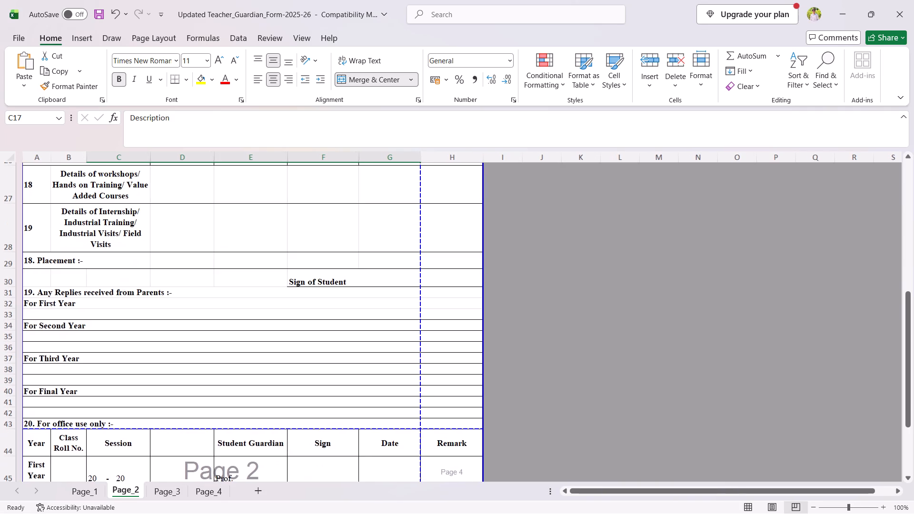
pyautogui.hscroll(1, 334, 263)
pyautogui.scroll(-3, 334, 263)
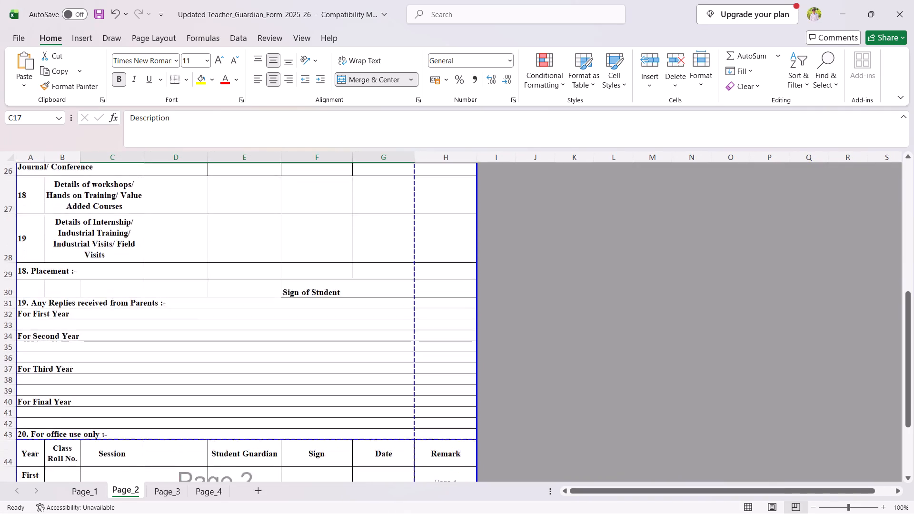
pyautogui.hscroll(1, 334, 263)
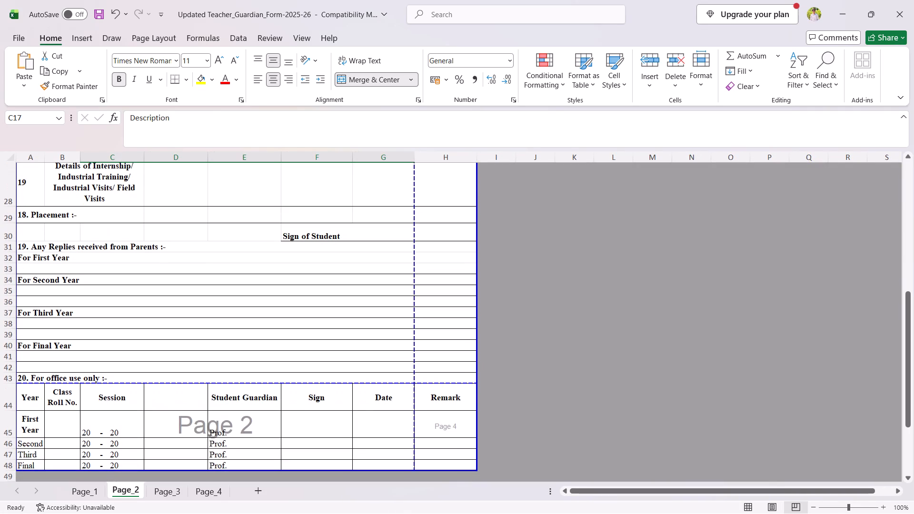
pyautogui.hscroll(2, 334, 263)
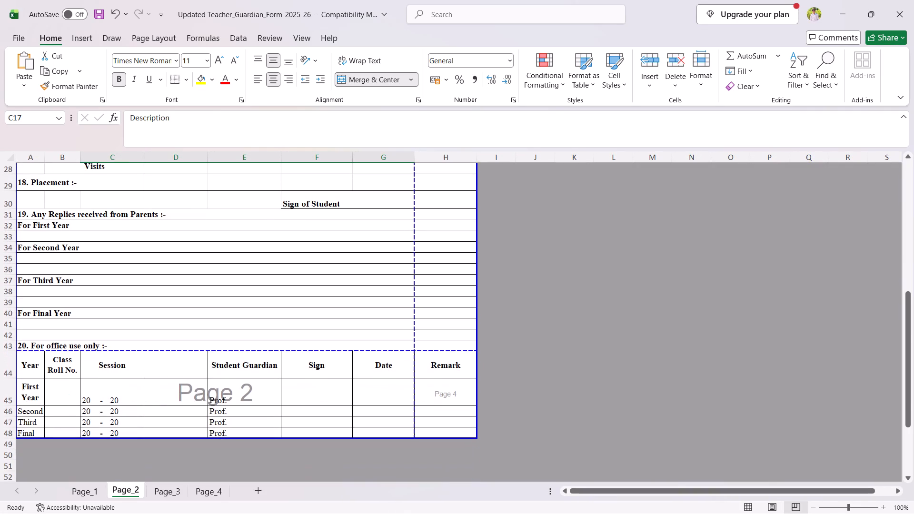
pyautogui.hscroll(2, 334, 263)
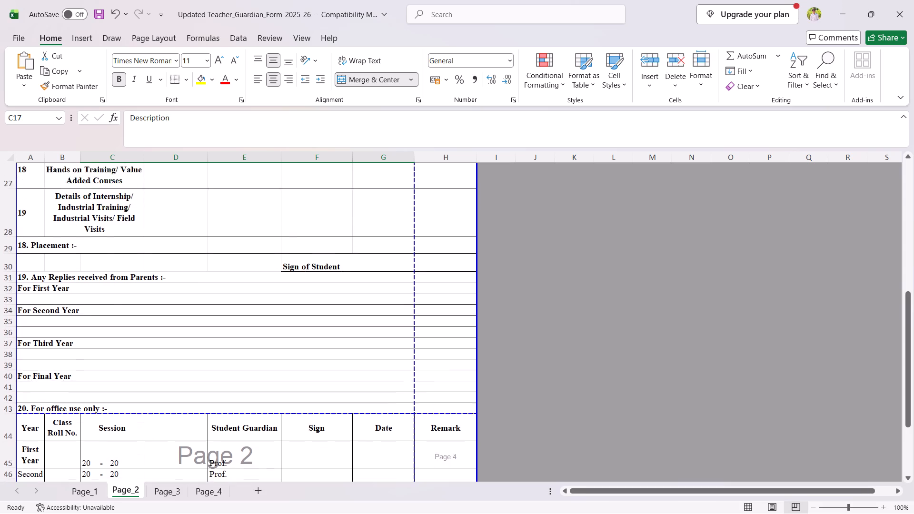
pyautogui.hscroll(1, 334, 263)
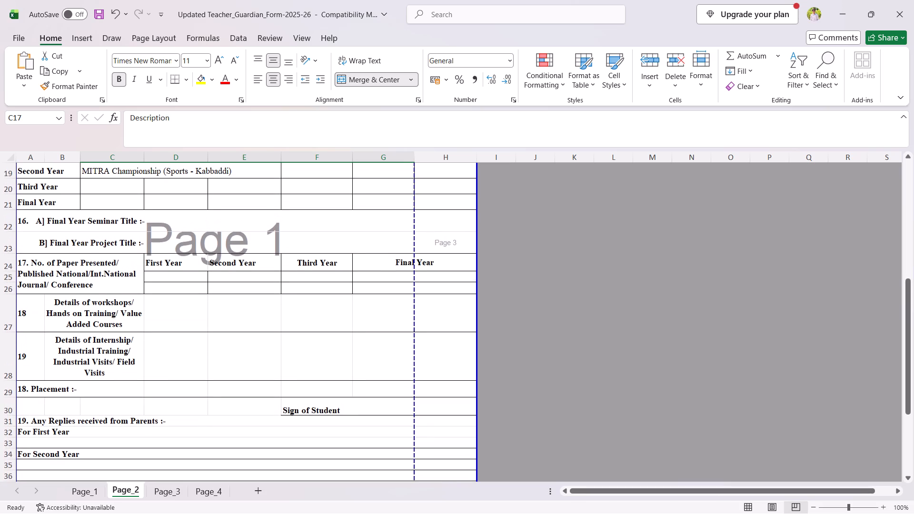
pyautogui.scroll(1, 334, 263)
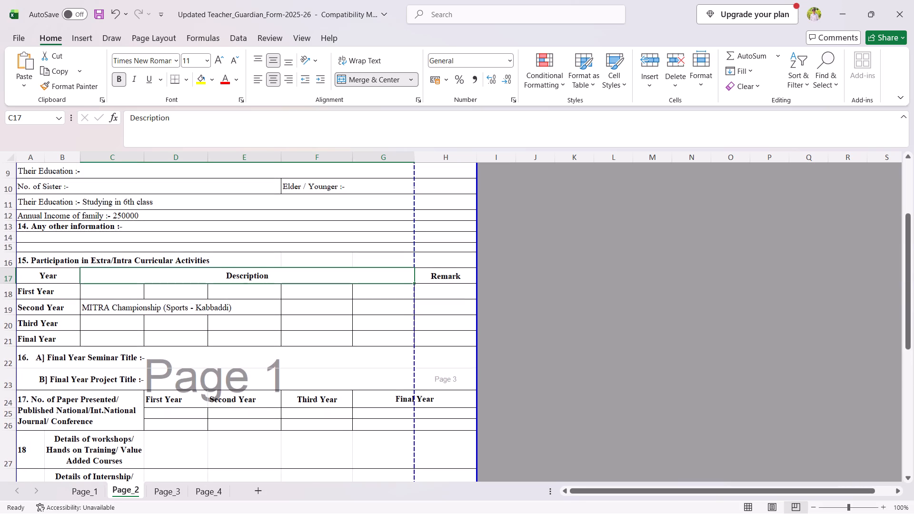
pyautogui.scroll(2, 334, 263)
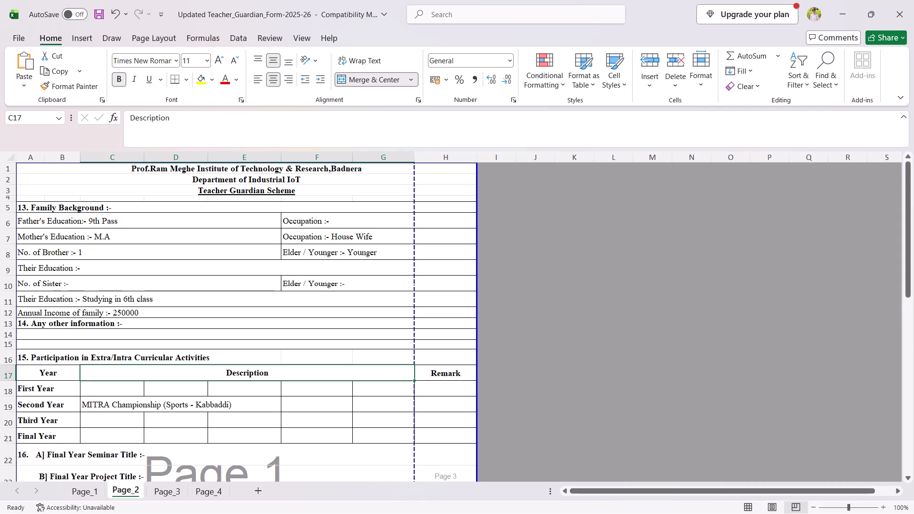
pyautogui.scroll(-3, 334, 263)
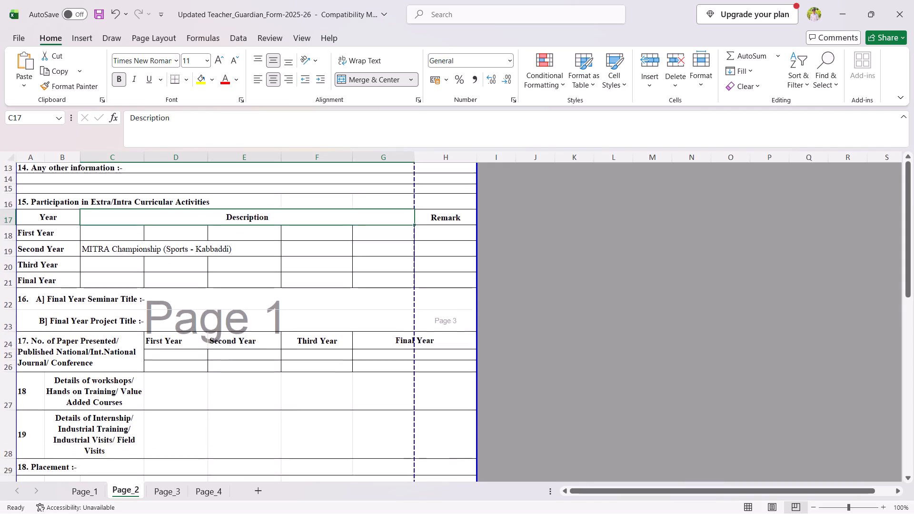
pyautogui.scroll(-2, 334, 263)
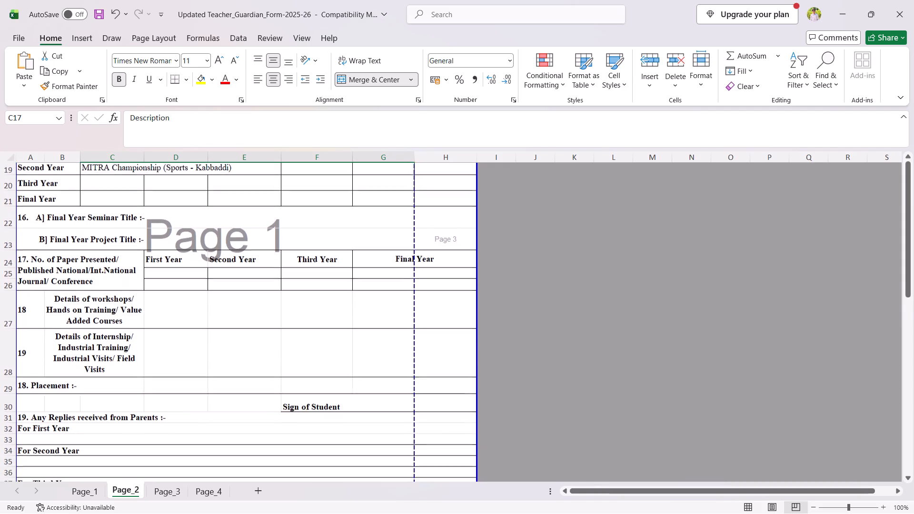
pyautogui.scroll(2, 334, 263)
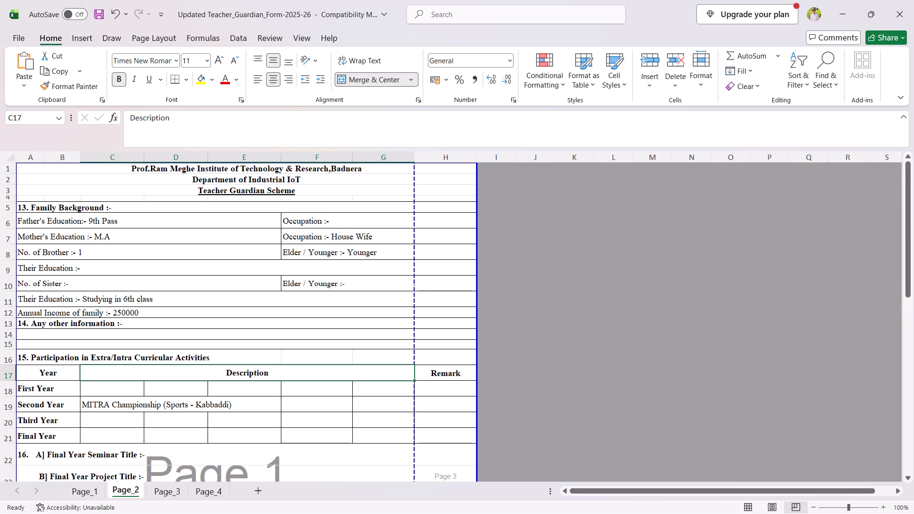
# Enter "Retailer Shopkeeper" after the father's "Occupation :-" label in F6 of the Family Background section.
pyautogui.doubleClick(355, 224)
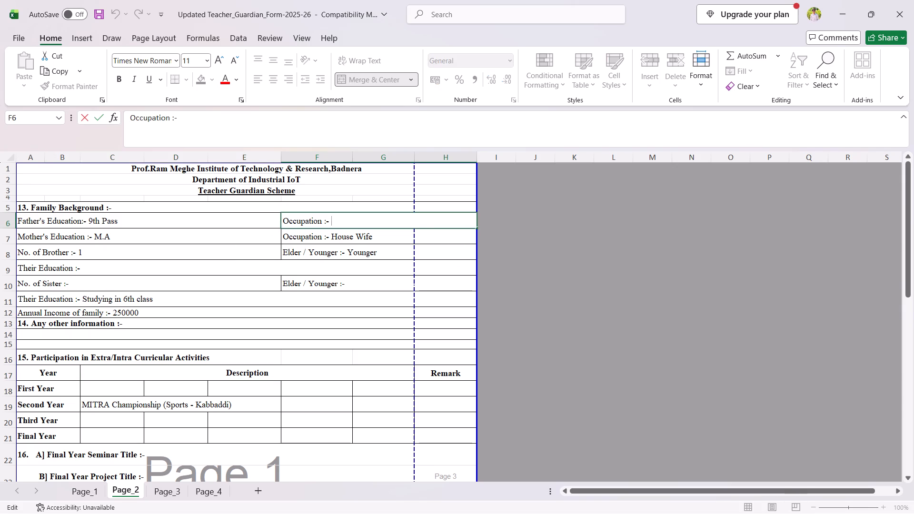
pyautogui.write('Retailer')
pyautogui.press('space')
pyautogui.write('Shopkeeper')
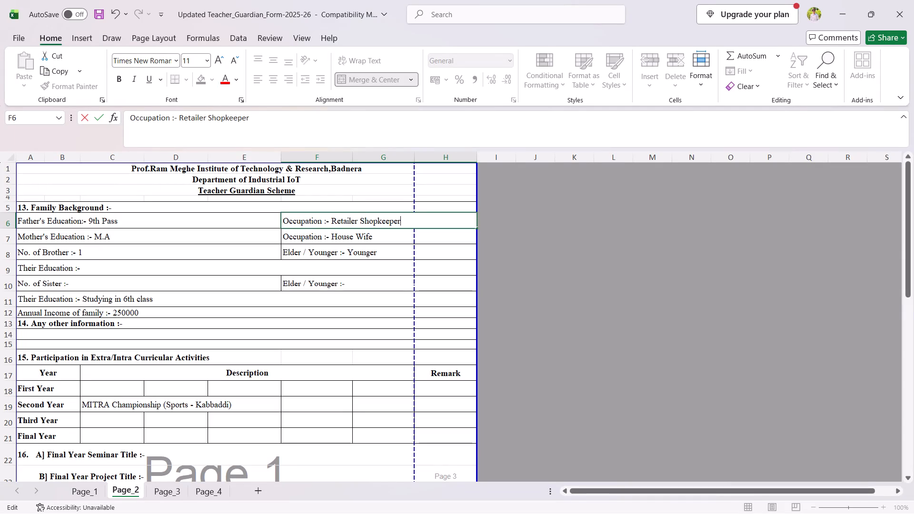
pyautogui.click(183, 226)
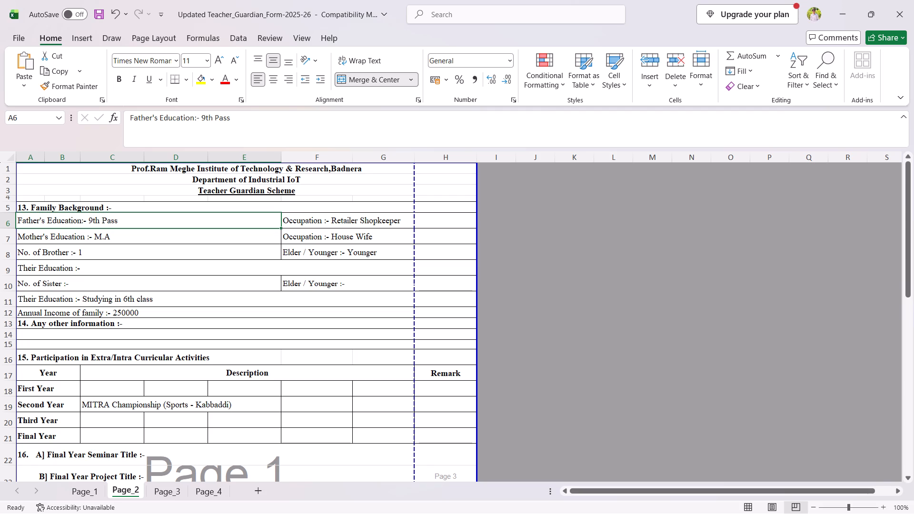
# Replace the word "Retailer" with "Stationary" in the father's occupation in F6, keeping "Shopkeeper".
pyautogui.doubleClick(354, 221)
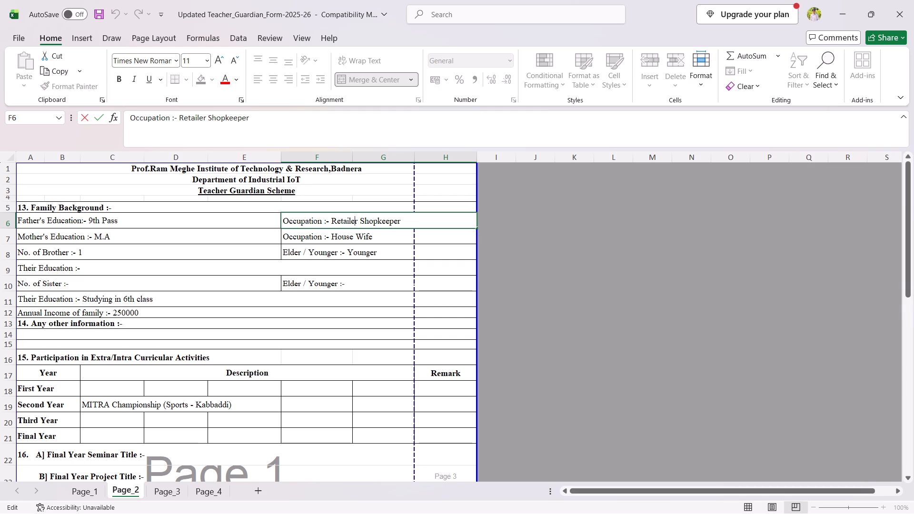
pyautogui.click(358, 221)
pyautogui.press('BackSpace')
pyautogui.press('BackSpace')
pyautogui.press('BackSpace')
pyautogui.press('BackSpace')
pyautogui.press('BackSpace')
pyautogui.press('BackSpace')
pyautogui.press('BackSpace')
pyautogui.press('BackSpace')
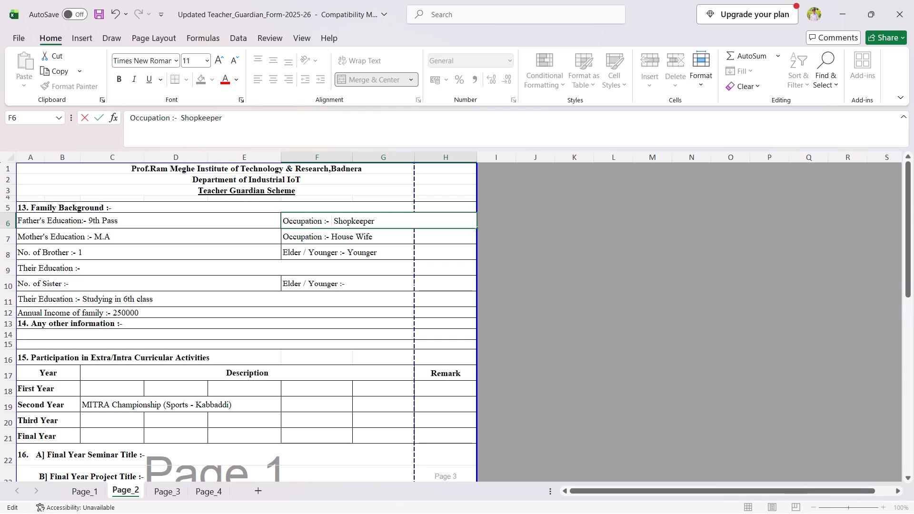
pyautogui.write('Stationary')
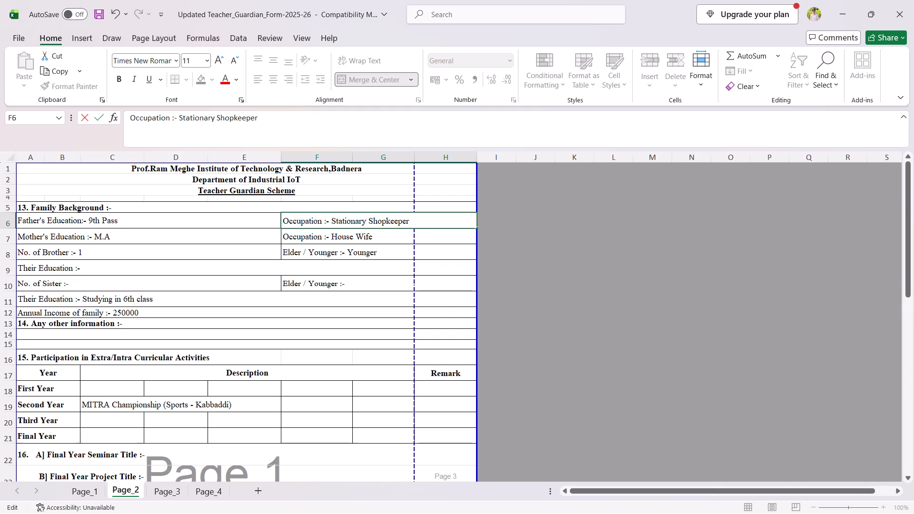
pyautogui.click(180, 233)
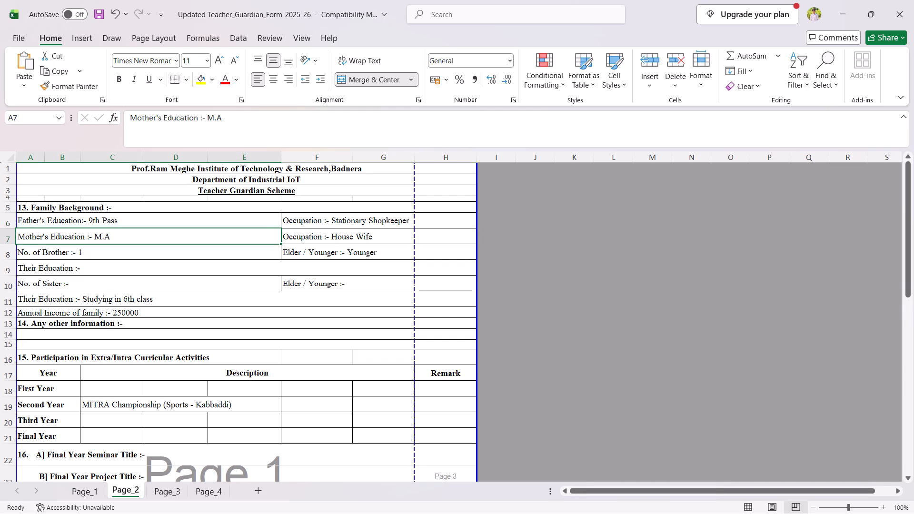
pyautogui.click(217, 254)
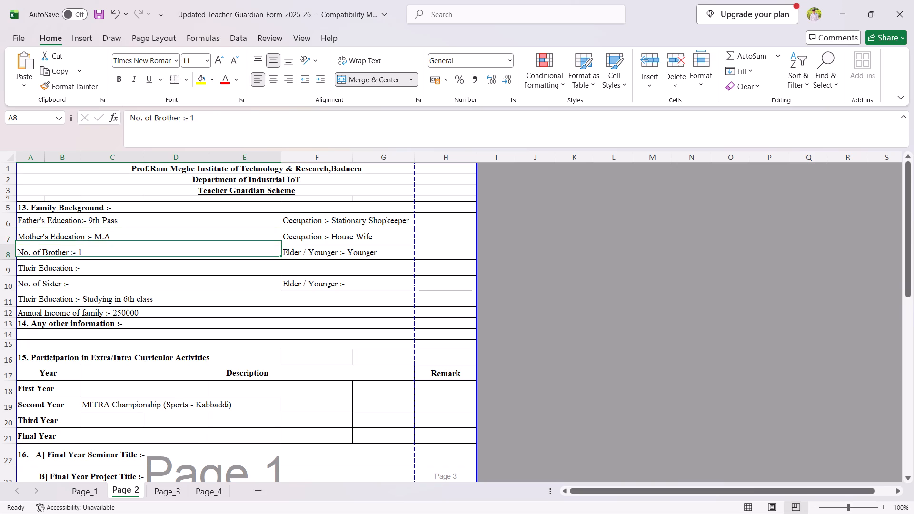
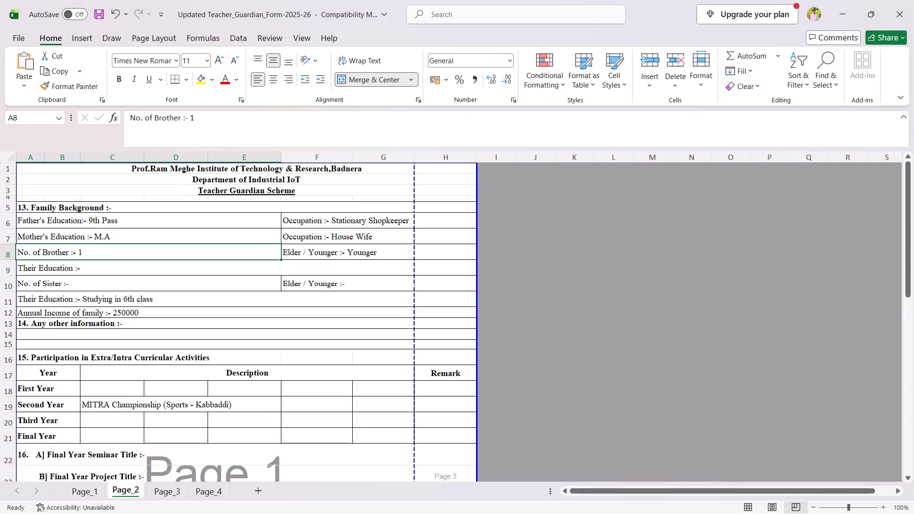
# Re-enter the SSC percentage in D22 of the Page_1 academic records as 89.80.
pyautogui.hscroll(1, 202, 316)
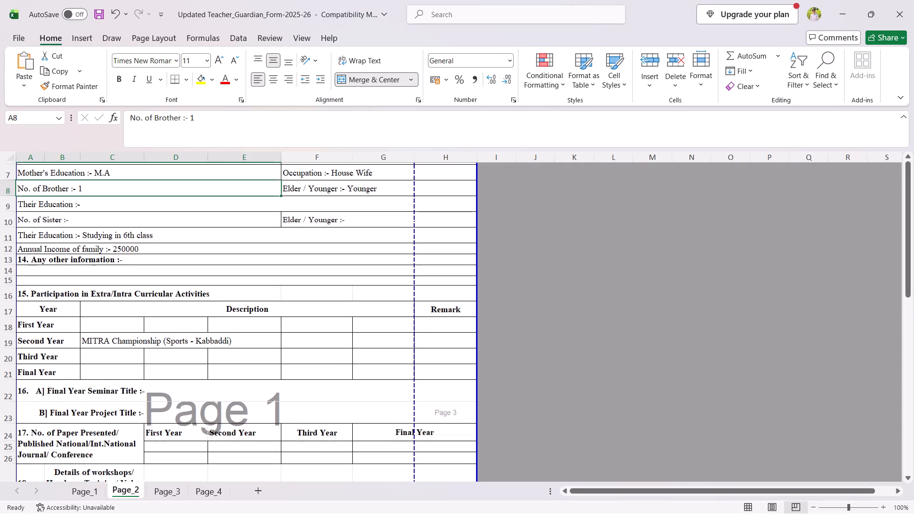
pyautogui.hscroll(1, 202, 316)
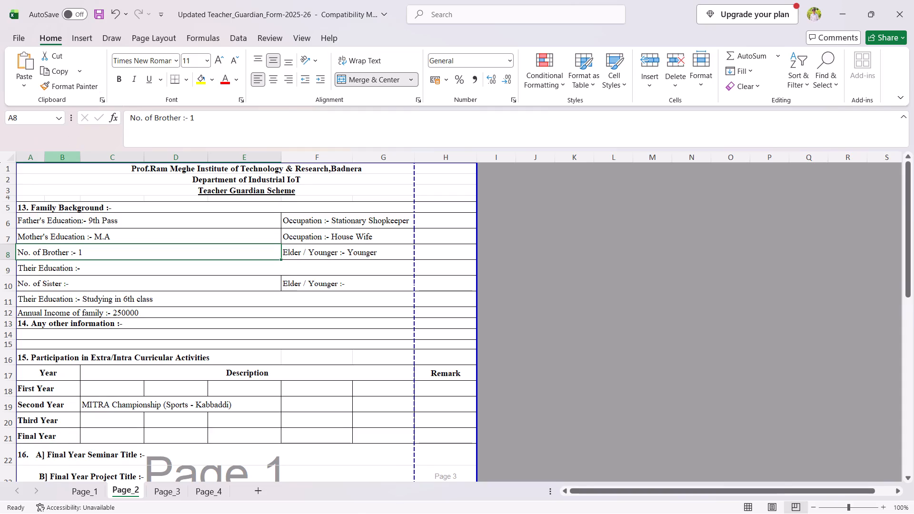
pyautogui.click(78, 496)
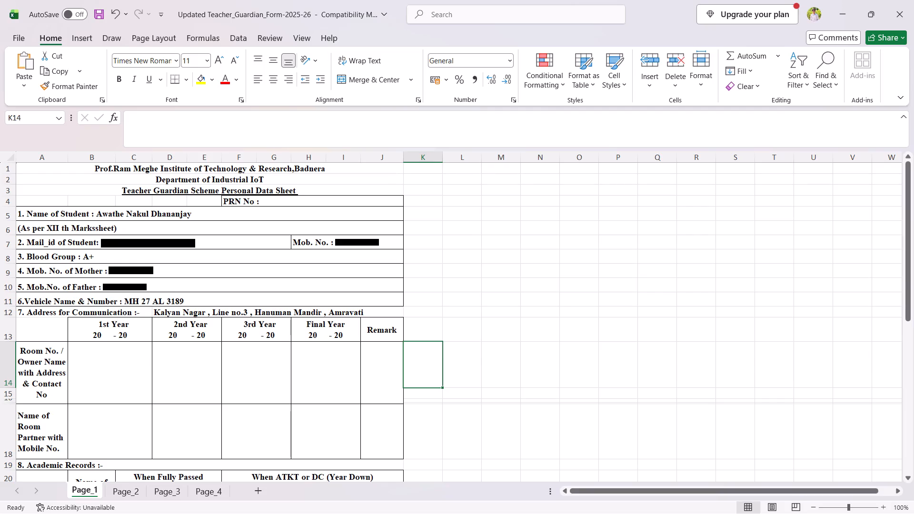
pyautogui.scroll(-5, 506, 385)
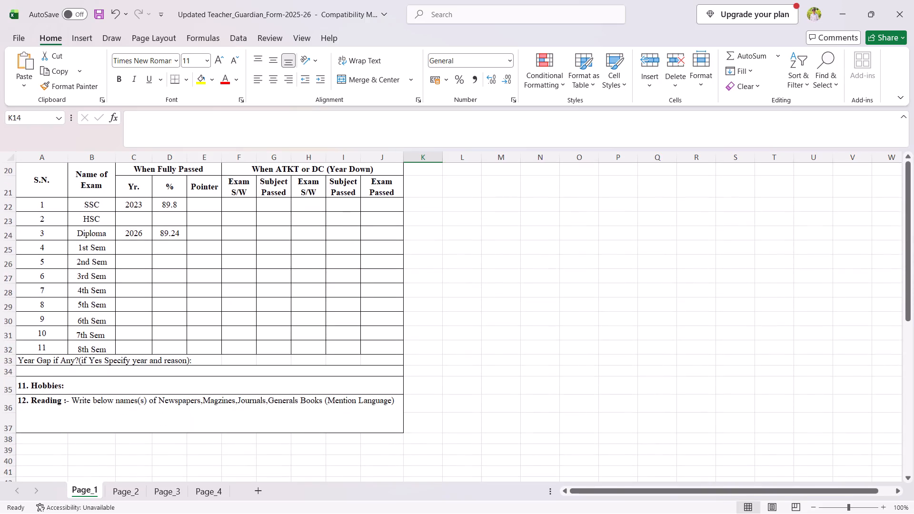
pyautogui.scroll(-1, 506, 385)
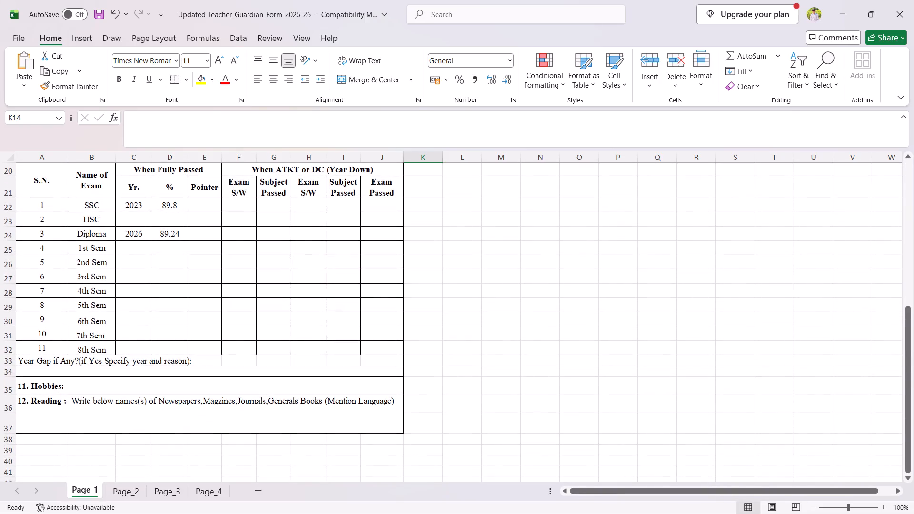
pyautogui.doubleClick(176, 207)
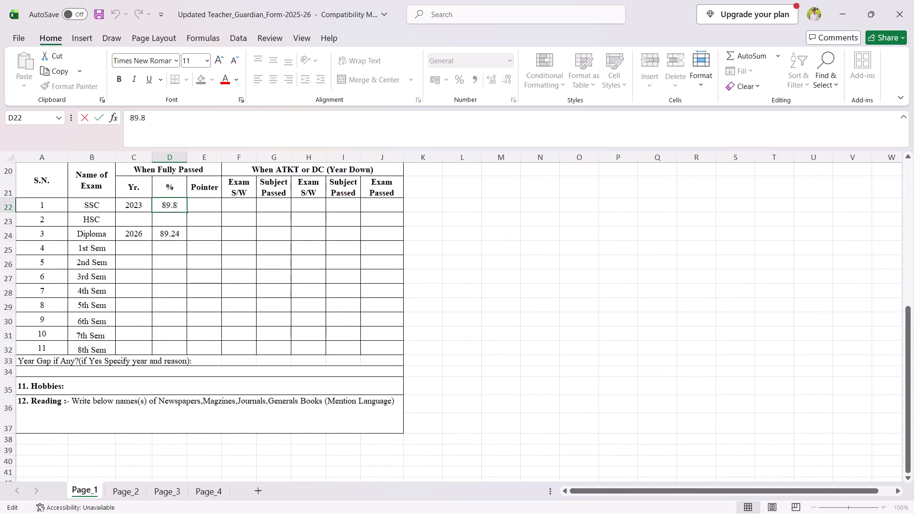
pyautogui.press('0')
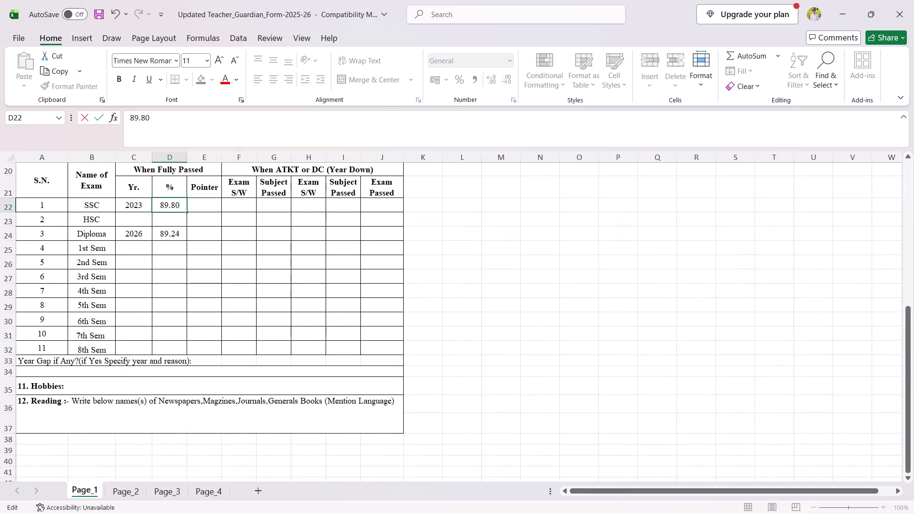
pyautogui.click(481, 257)
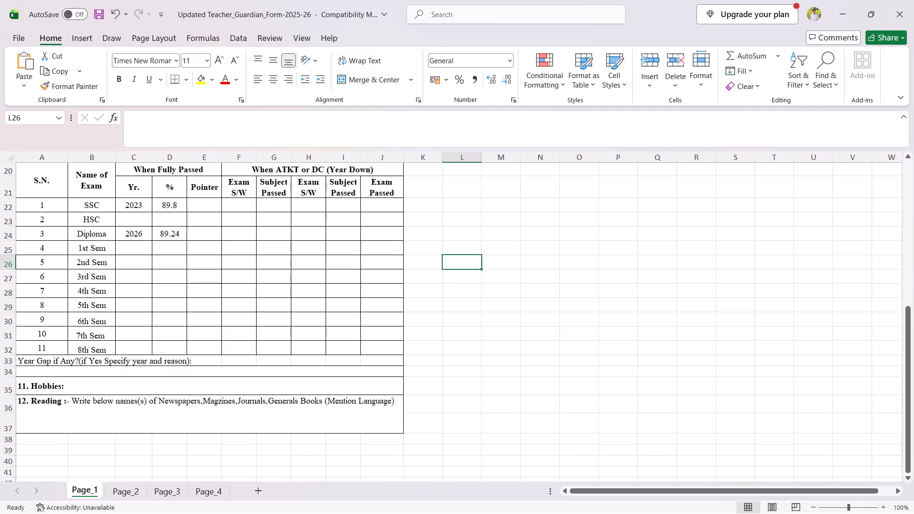
# Save the workbook in Downloads as an Excel 97-2003 file named "Teacher_guardian_" plus the student's first and last names, accepting the compatibility notice.
pyautogui.scroll(4, 481, 257)
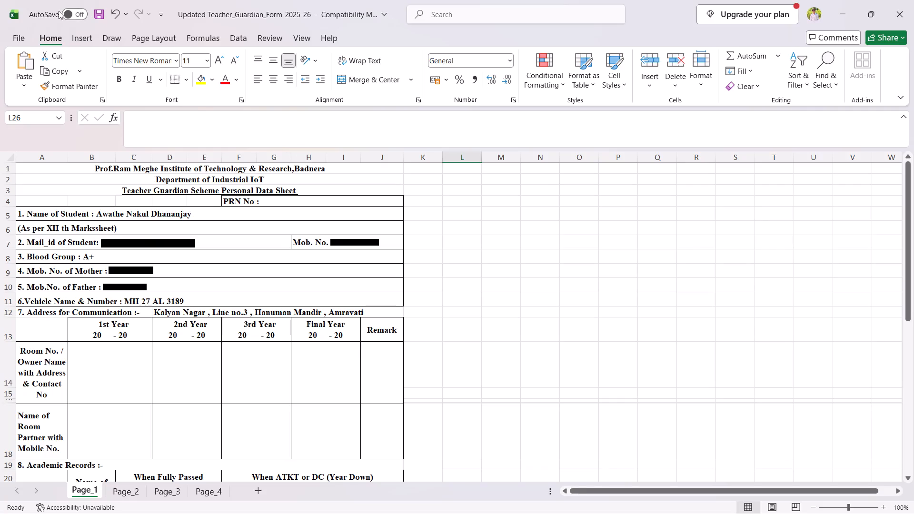
pyautogui.click(16, 44)
pyautogui.click(48, 229)
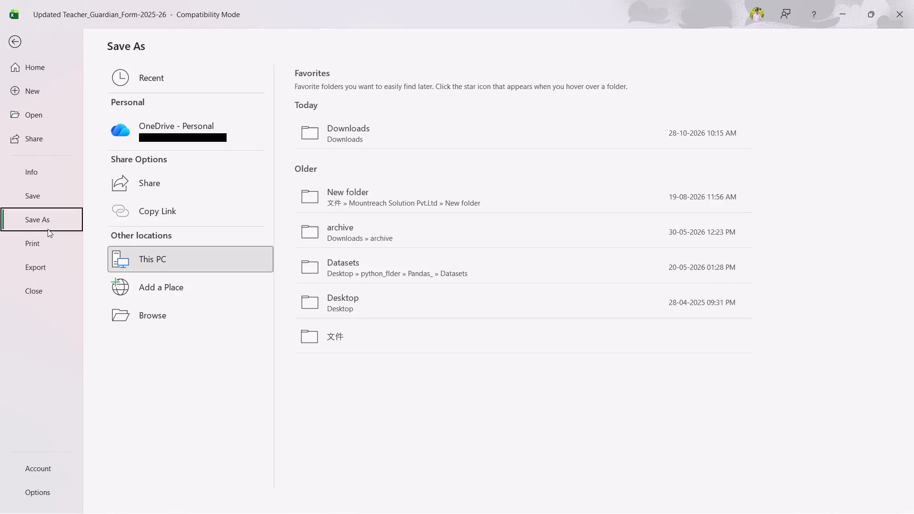
pyautogui.click(407, 142)
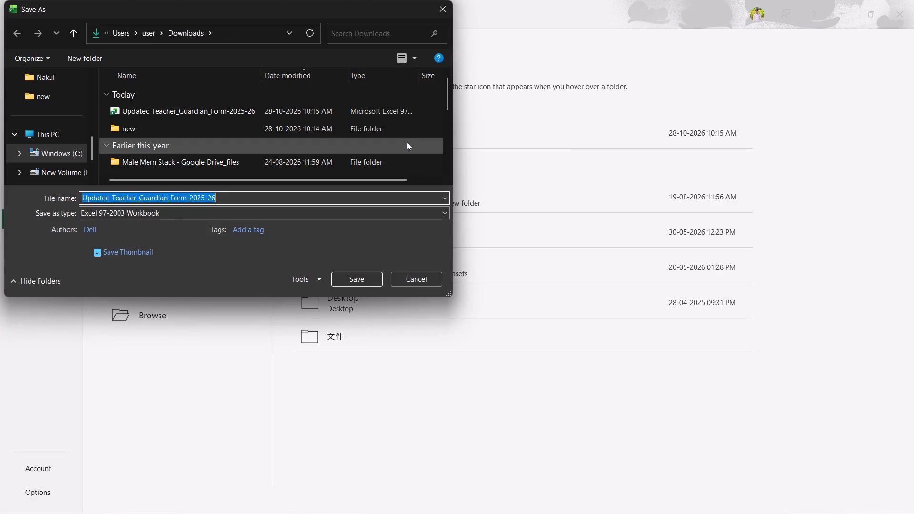
pyautogui.press('BackSpace')
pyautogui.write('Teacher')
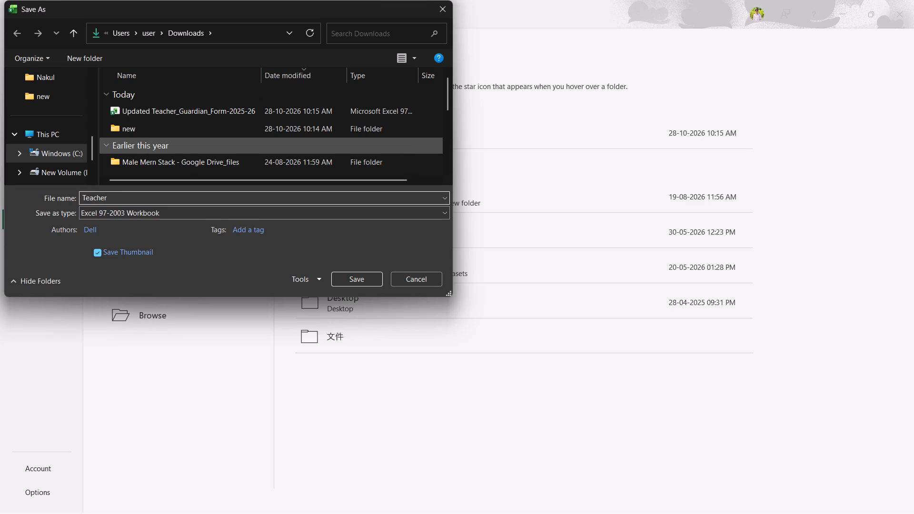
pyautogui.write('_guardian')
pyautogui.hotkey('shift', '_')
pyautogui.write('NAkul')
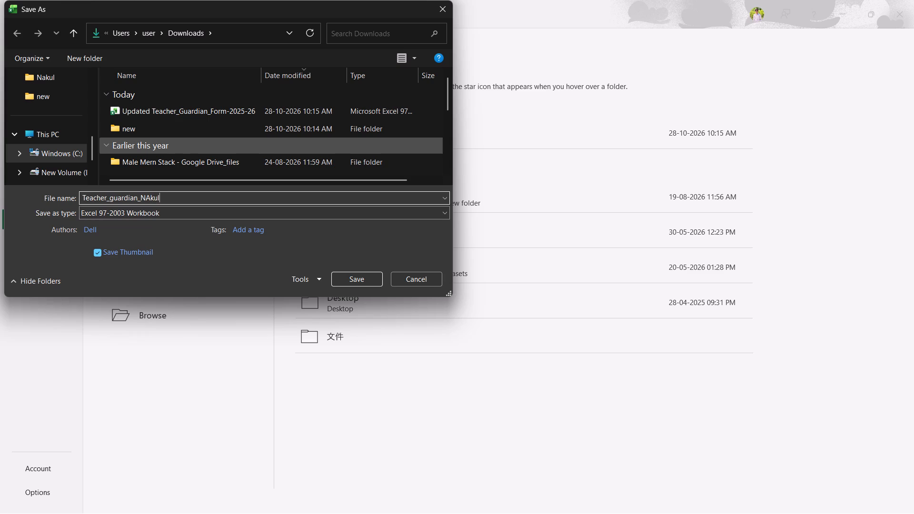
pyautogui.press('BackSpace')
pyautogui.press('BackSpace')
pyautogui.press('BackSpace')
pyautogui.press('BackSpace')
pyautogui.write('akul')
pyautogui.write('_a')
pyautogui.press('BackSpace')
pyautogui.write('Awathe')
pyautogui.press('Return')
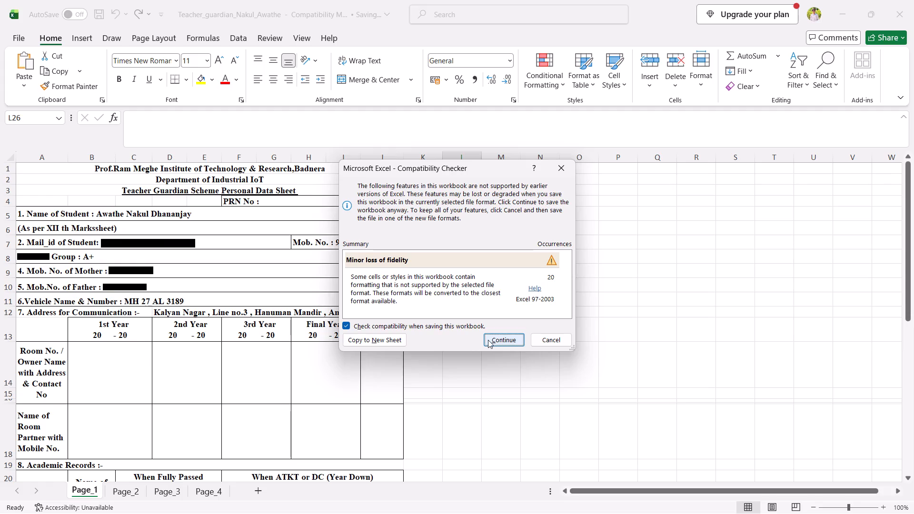
pyautogui.click(488, 340)
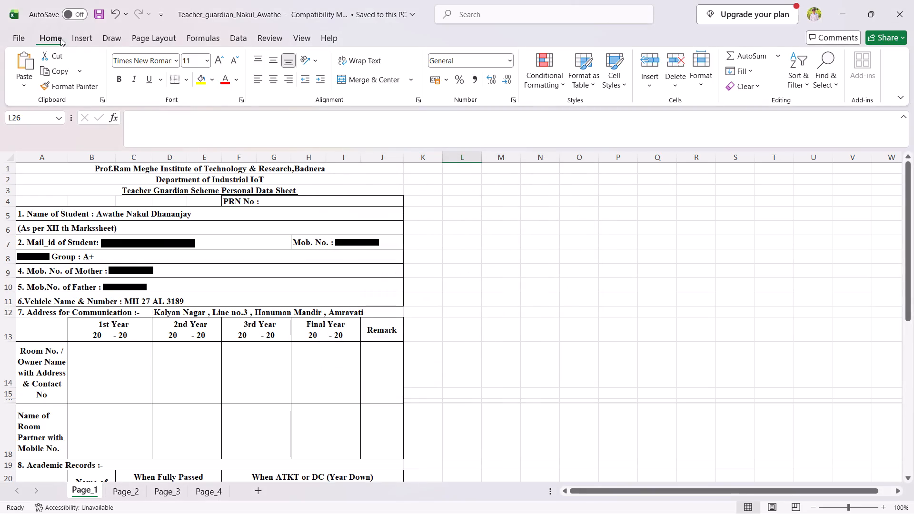
# Save the renamed workbook again in its current format, continuing past the compatibility check.
pyautogui.click(100, 14)
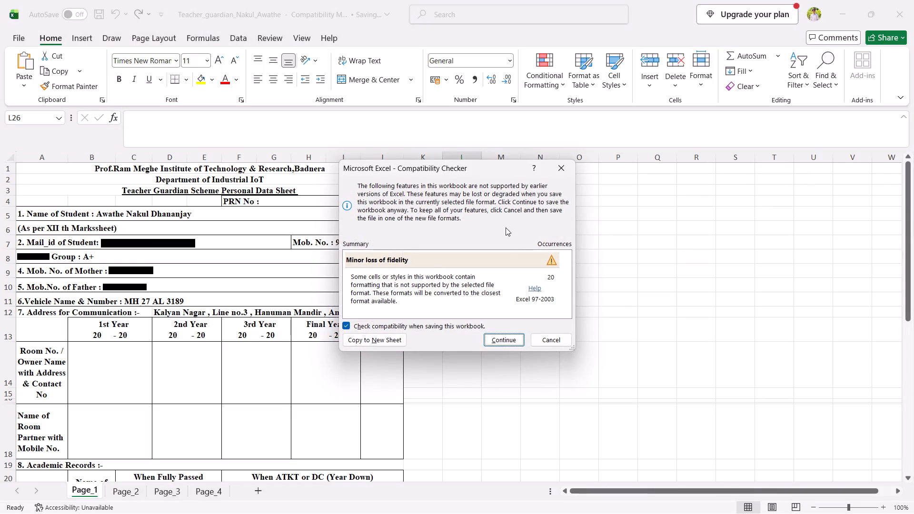
pyautogui.click(502, 340)
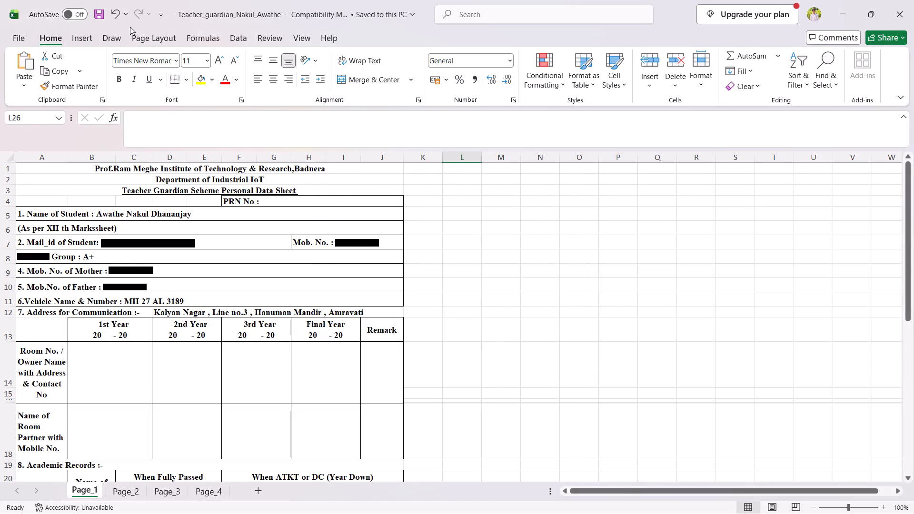
# Check the Downloads folder in File Explorer for the newly saved Teacher_guardian workbook, refresh the listing and close the window.
pyautogui.press('super+e')
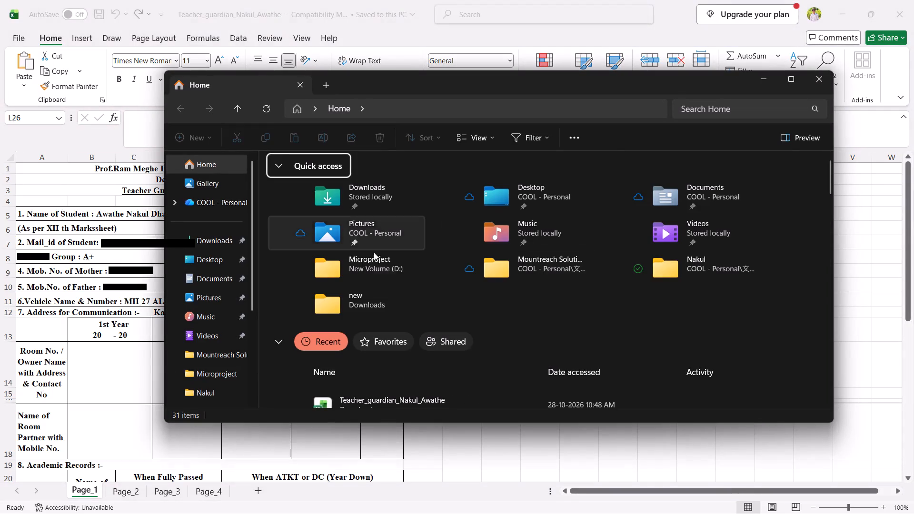
pyautogui.click(218, 238)
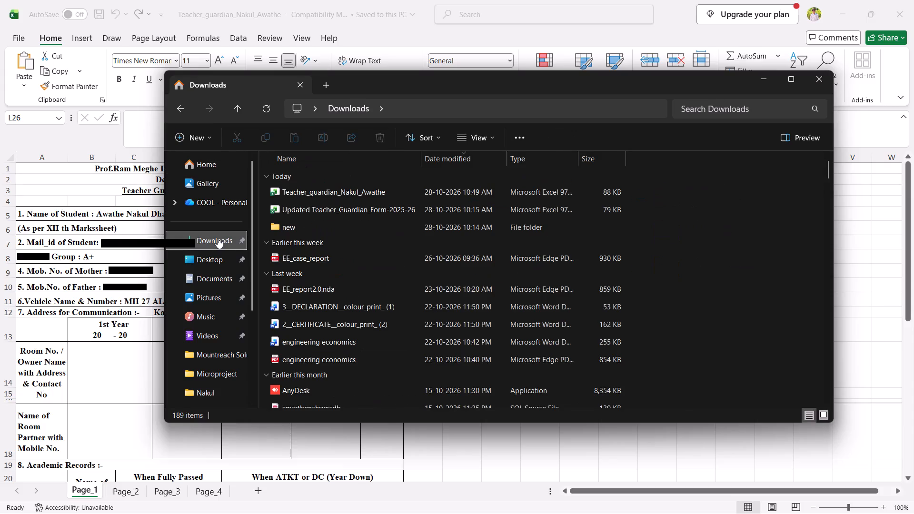
pyautogui.moveTo(268, 98); pyautogui.dragTo(268, 113)
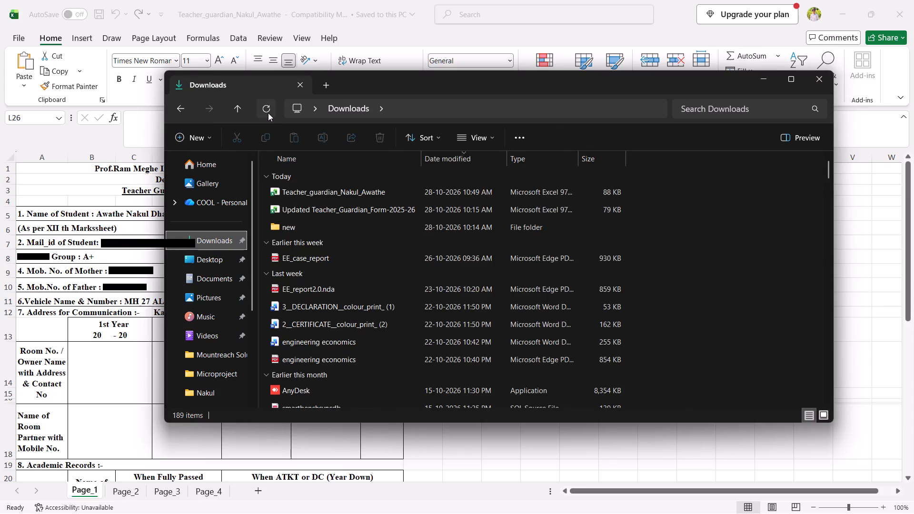
pyautogui.click(268, 113)
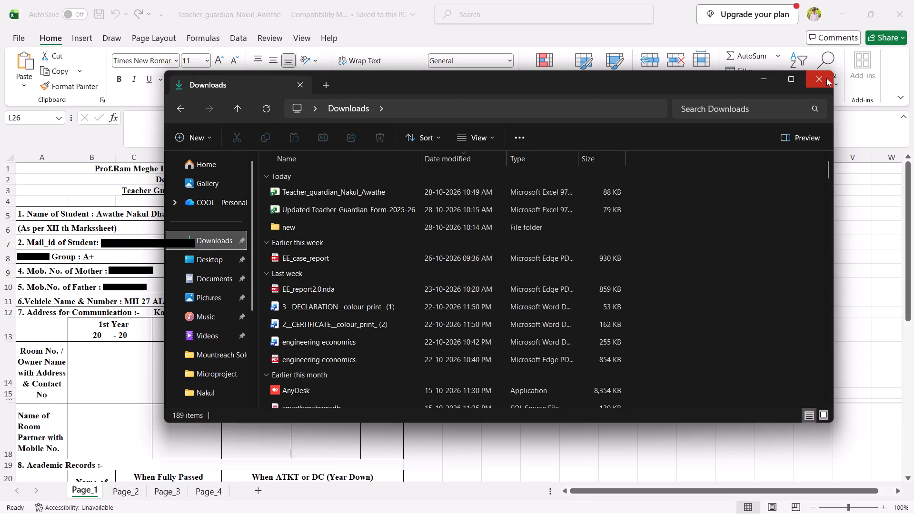
pyautogui.click(826, 78)
# Close the workbook, reopen the Teacher_guardian copy from the Downloads folder, and check its contents, file name and location.
pyautogui.click(913, 3)
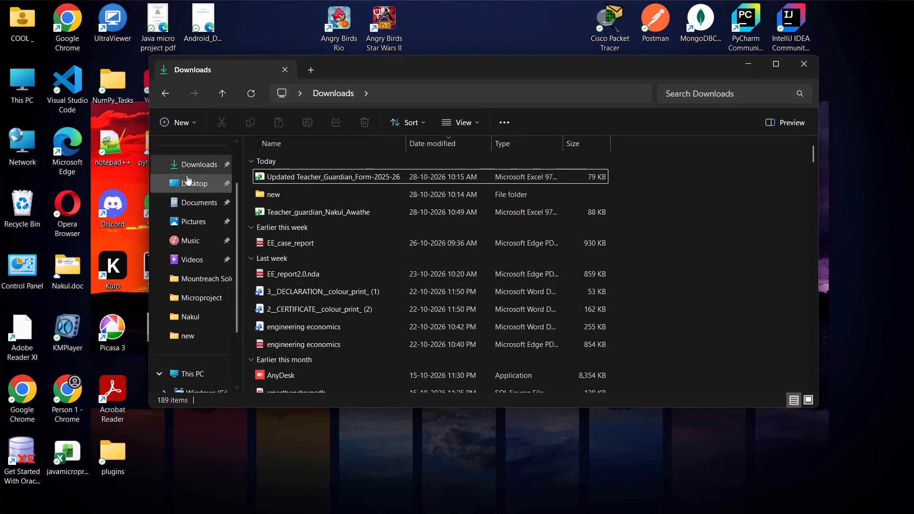
pyautogui.click(248, 99)
pyautogui.click(248, 99)
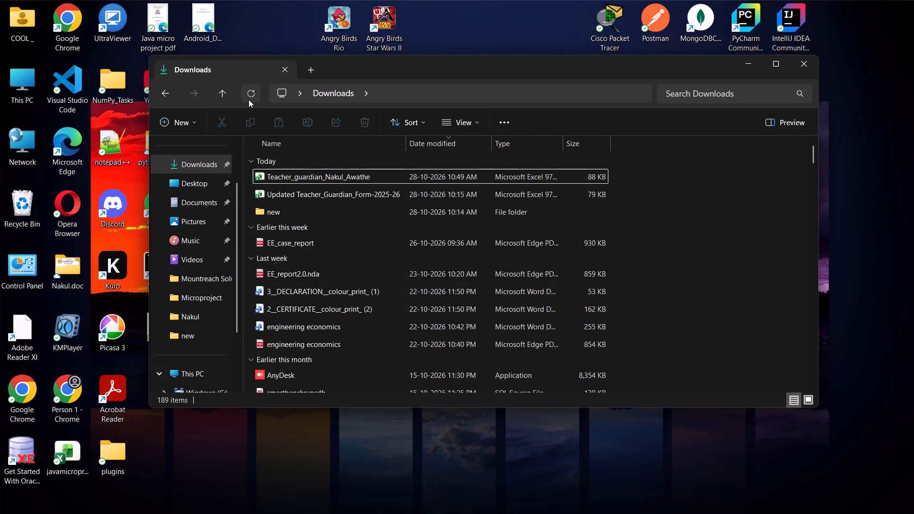
pyautogui.doubleClick(328, 182)
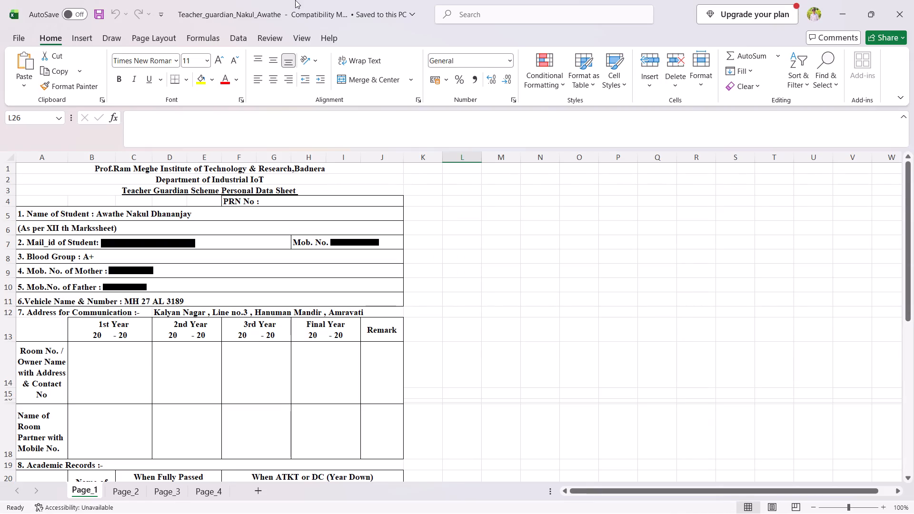
pyautogui.click(296, 12)
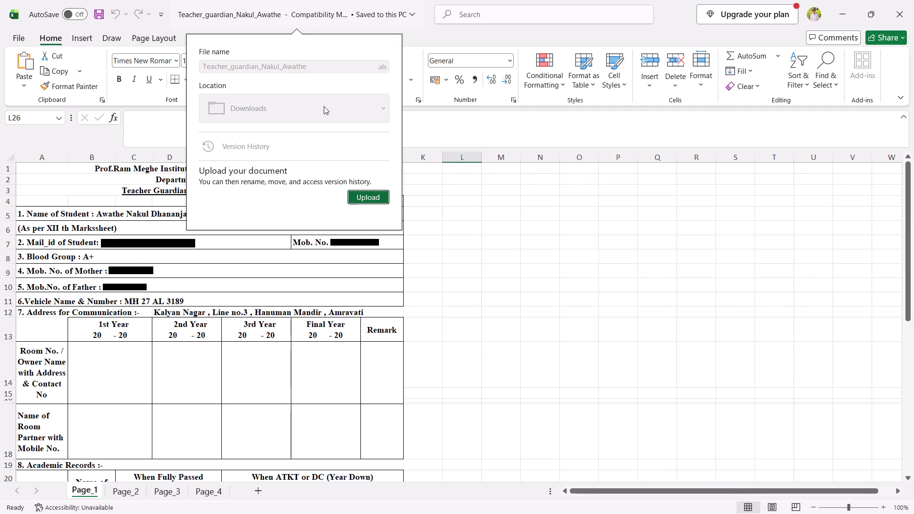
pyautogui.click(460, 209)
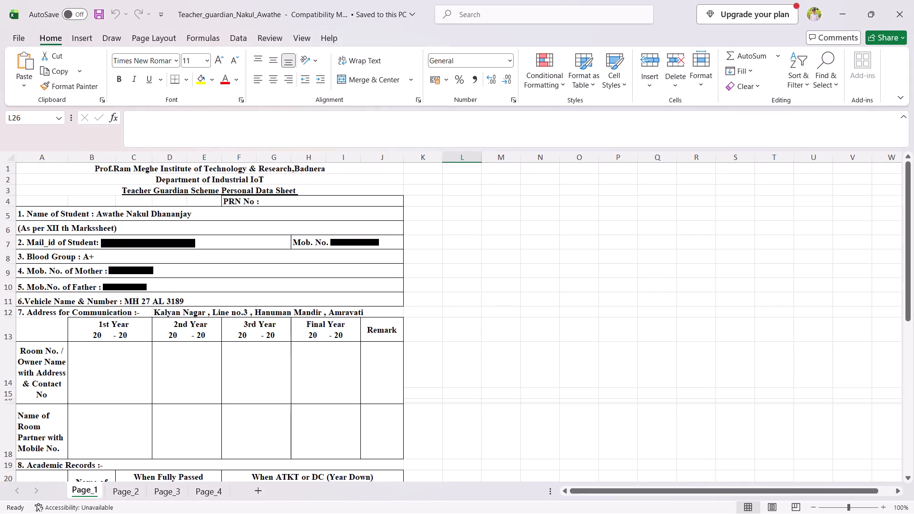
pyautogui.click(671, 285)
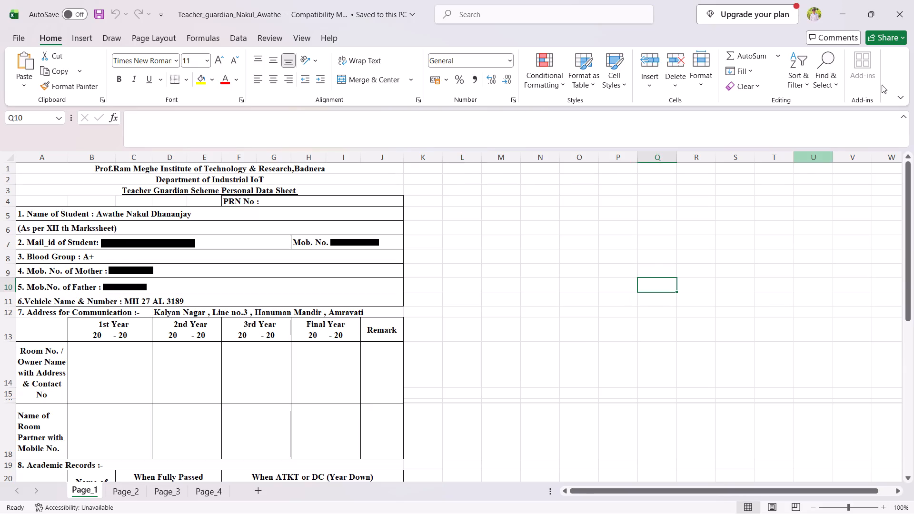
# Close the reopened workbook and the Downloads folder window.
pyautogui.click(913, 10)
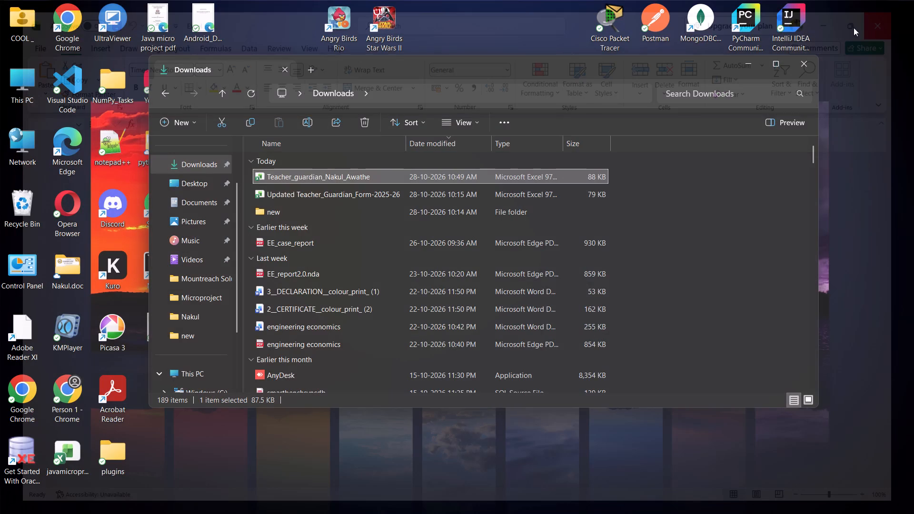
pyautogui.click(798, 73)
pyautogui.click(804, 62)
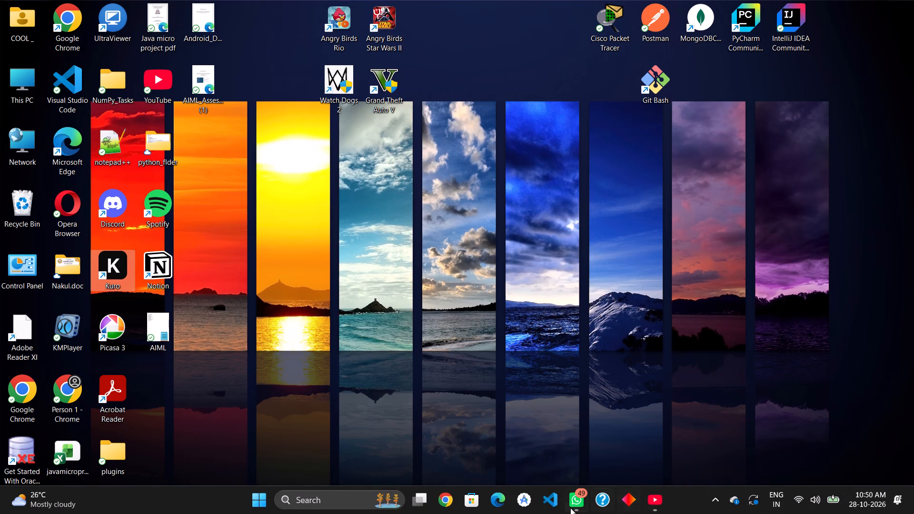
# Switch to Google Chrome using the student's profile with the monogram picture.
pyautogui.click(454, 504)
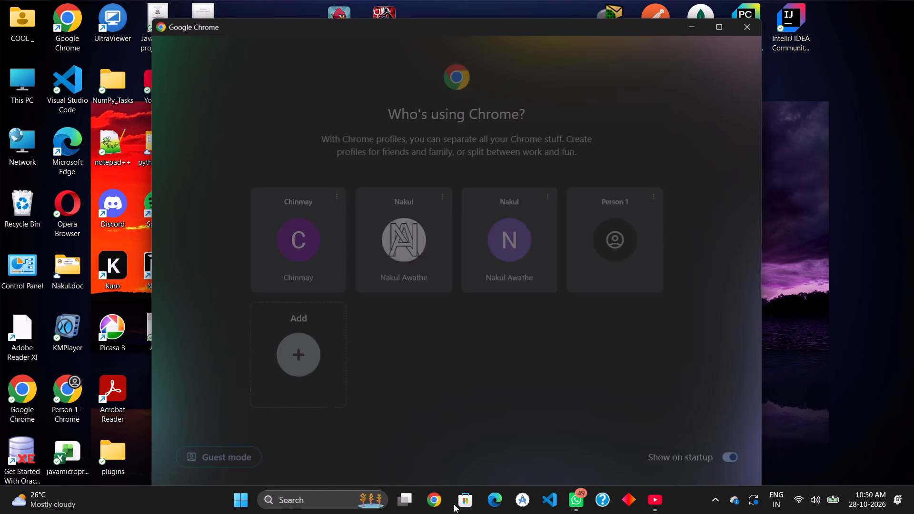
pyautogui.click(373, 241)
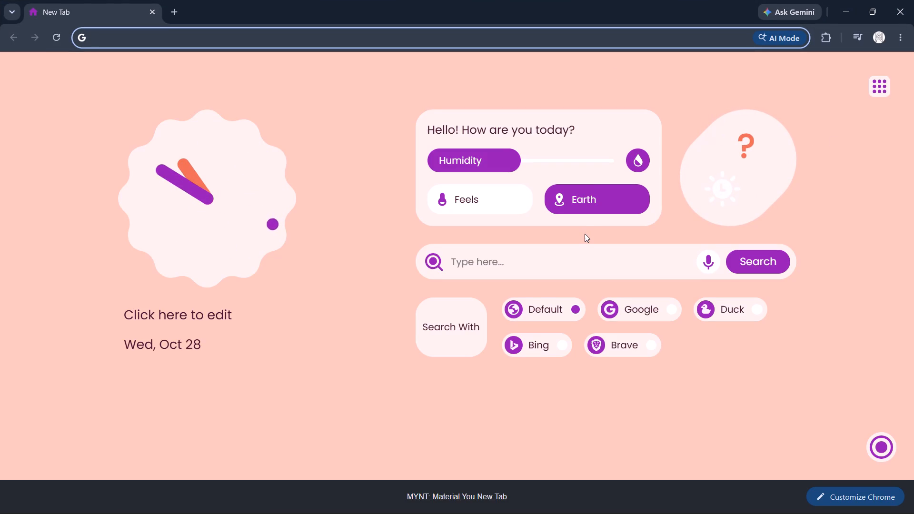
pyautogui.click(558, 270)
pyautogui.click(368, 179)
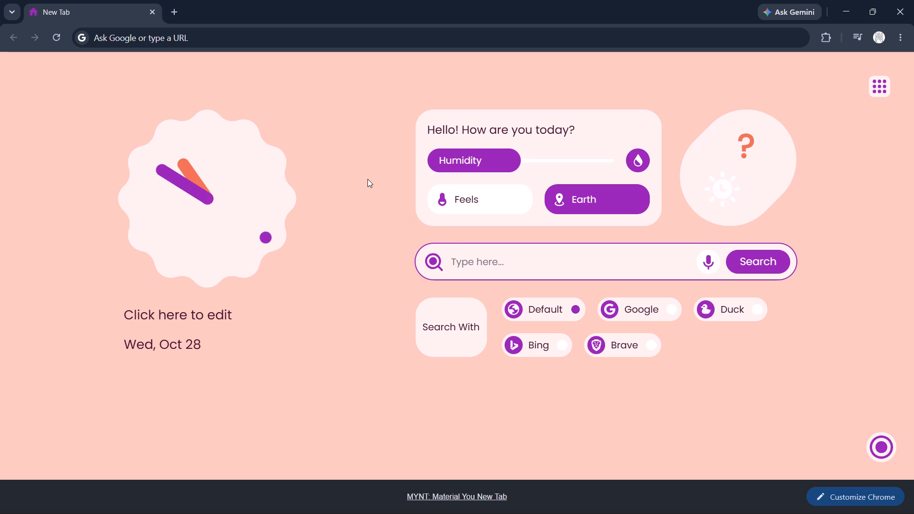